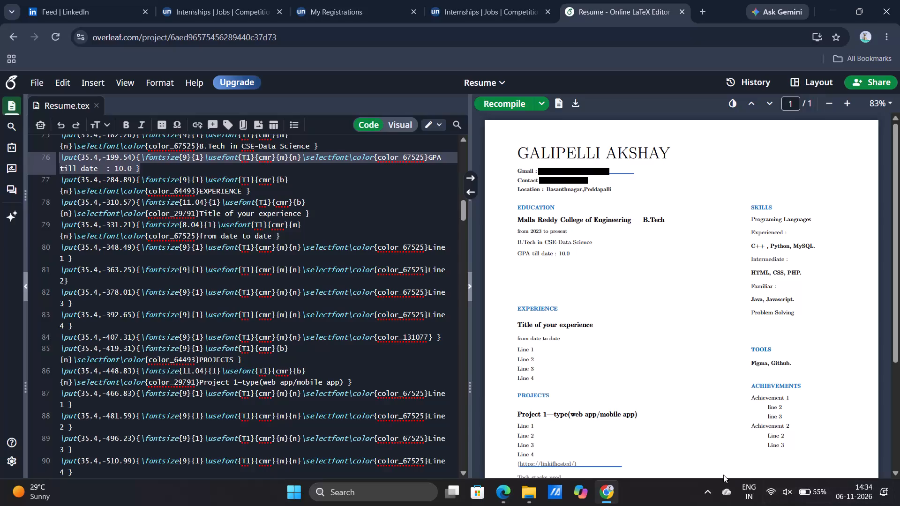
# Find the WhatsApp application on the computer and switch to it.
pyautogui.write('wha')
pyautogui.press('Return')
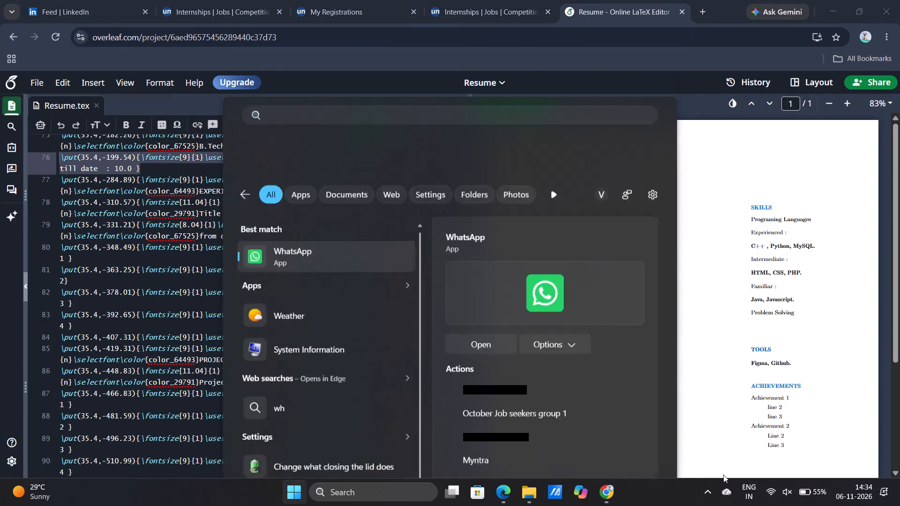
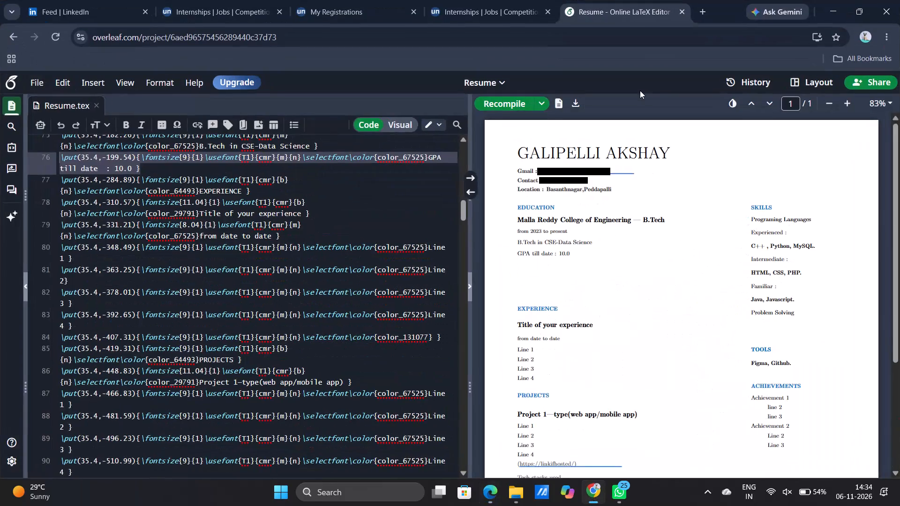
# Search the web for "pdf to word converter free" in a new tab and open the iLovePDF converter.
pyautogui.click(701, 9)
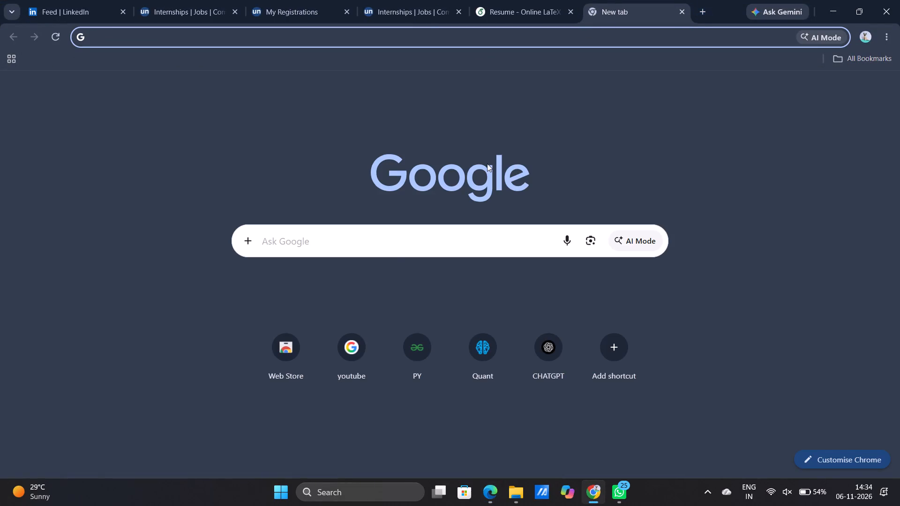
pyautogui.click(432, 240)
pyautogui.write('pdf')
pyautogui.press('Down')
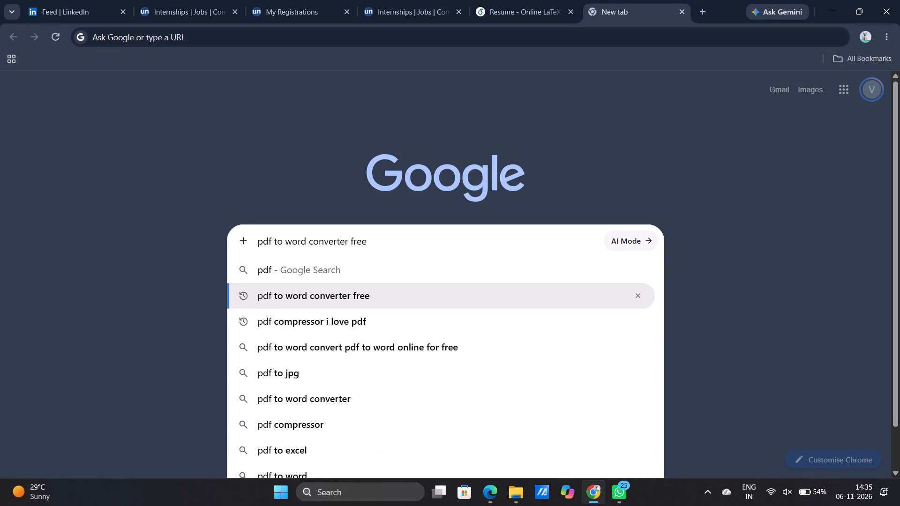
pyautogui.press('Return')
pyautogui.click(280, 198)
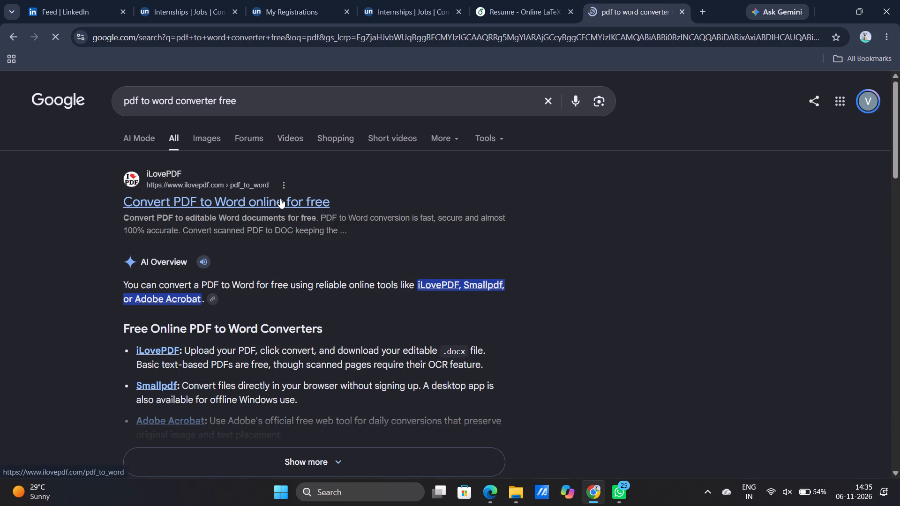
# Select the akshay_resume PDF from the recent files in Home as the file for conversion.
pyautogui.click(433, 231)
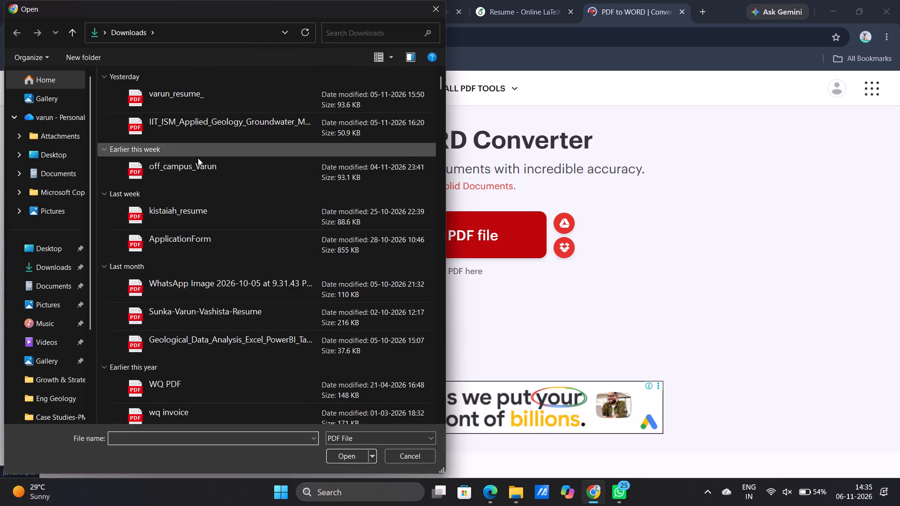
pyautogui.click(46, 260)
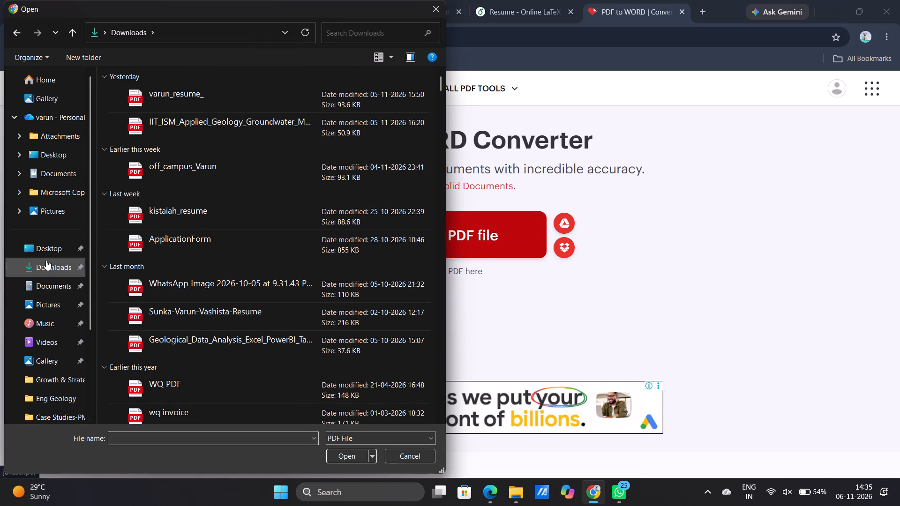
pyautogui.doubleClick(54, 272)
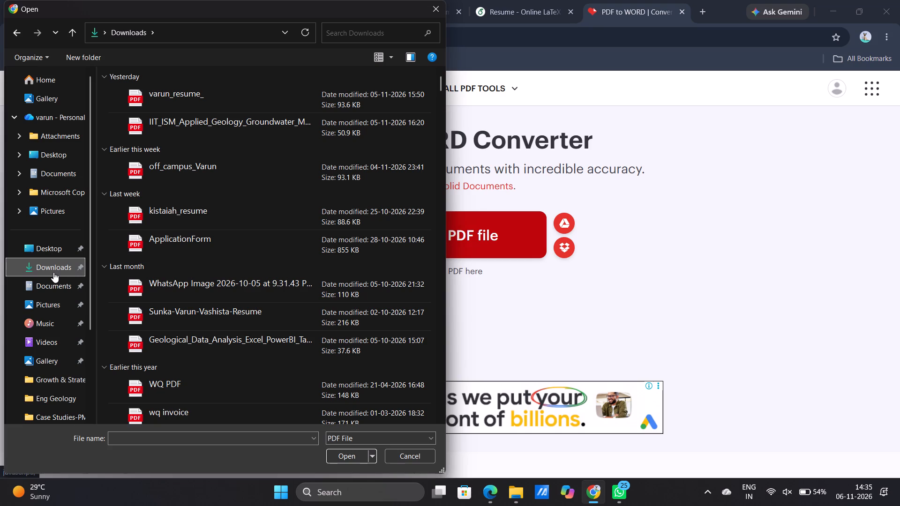
pyautogui.click(52, 272)
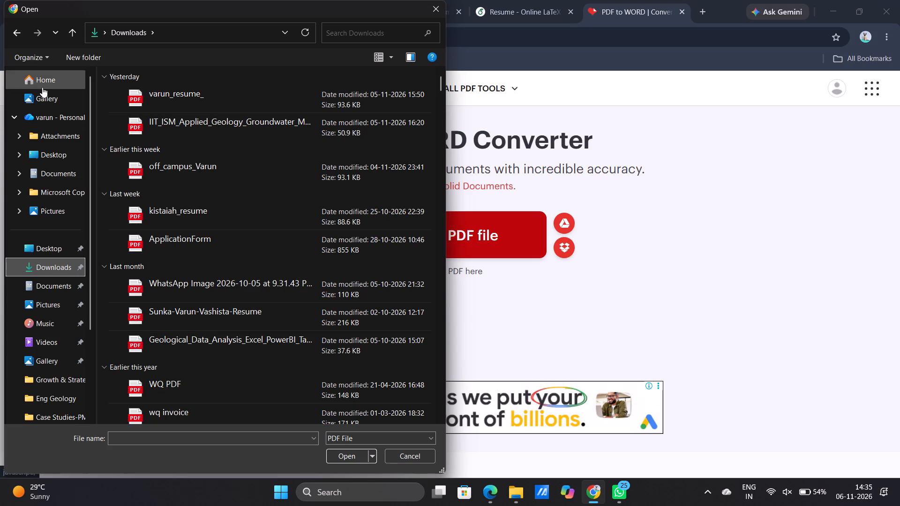
pyautogui.tripleClick(42, 87)
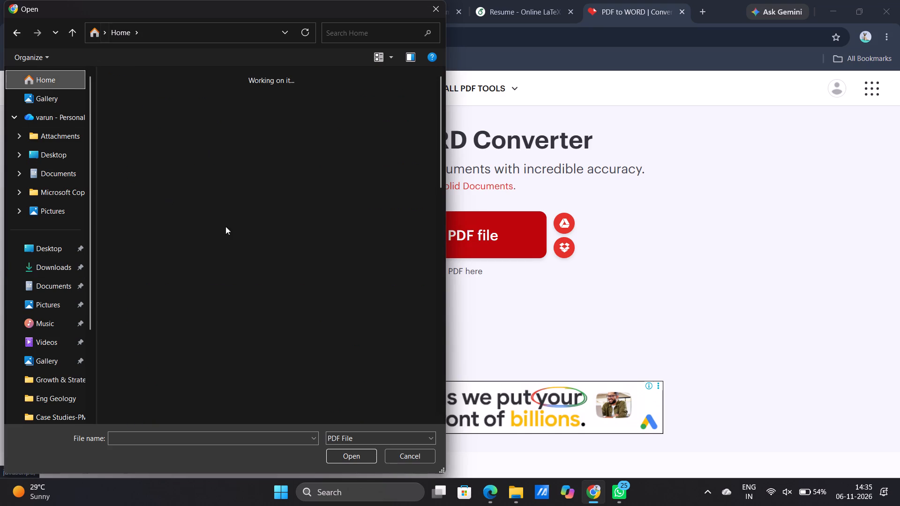
pyautogui.click(231, 389)
pyautogui.press('Return')
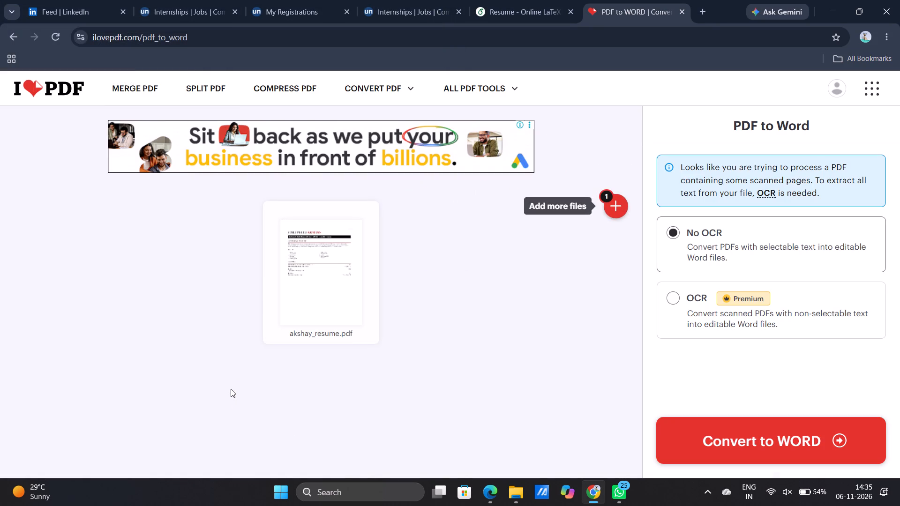
pyautogui.click(713, 434)
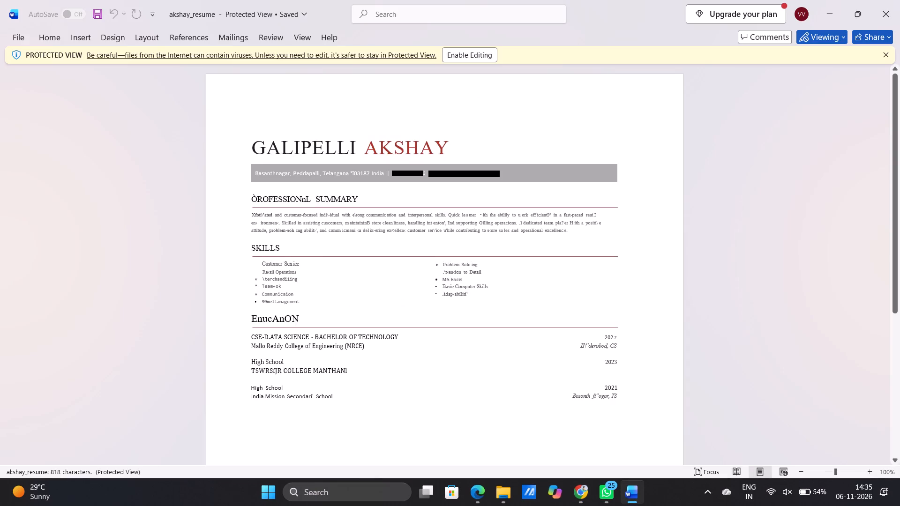
pyautogui.keyDown('ctrl'); pyautogui.scroll(5, 289, 229); pyautogui.keyUp('ctrl')
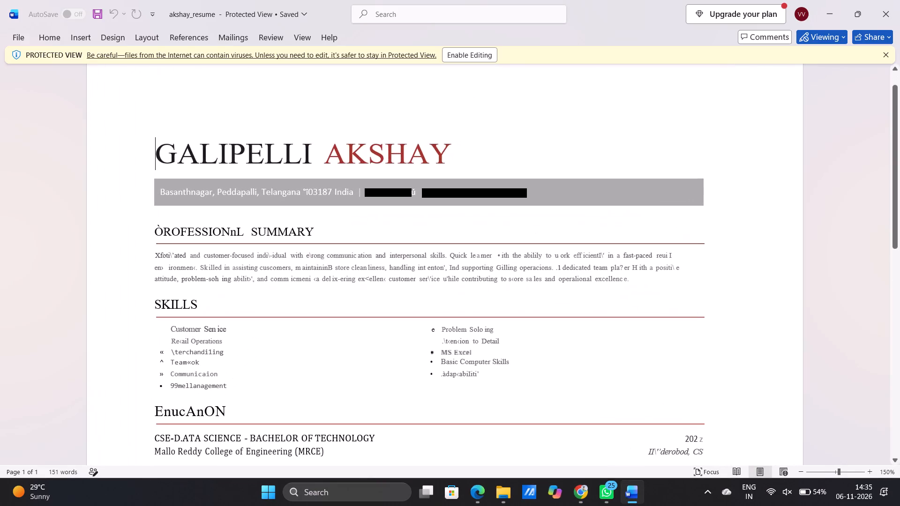
pyautogui.scroll(-1, 289, 229)
pyautogui.scroll(1, 289, 229)
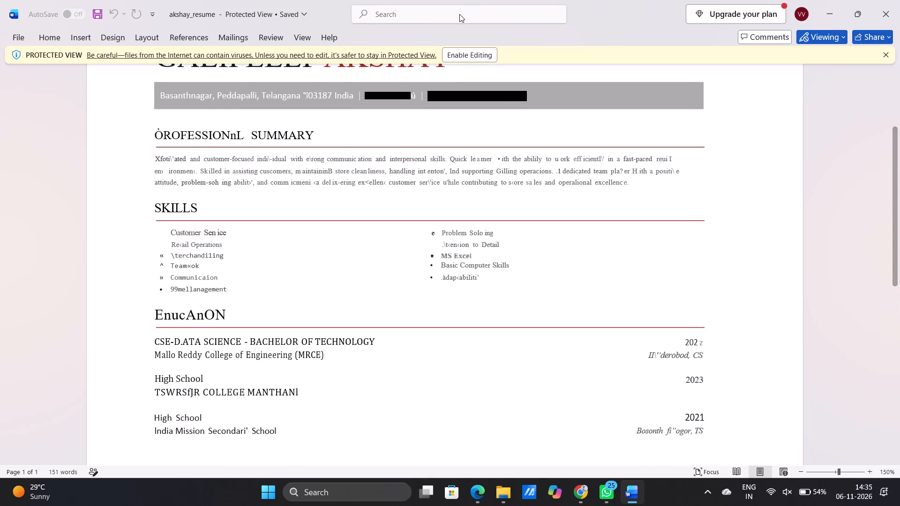
pyautogui.click(457, 57)
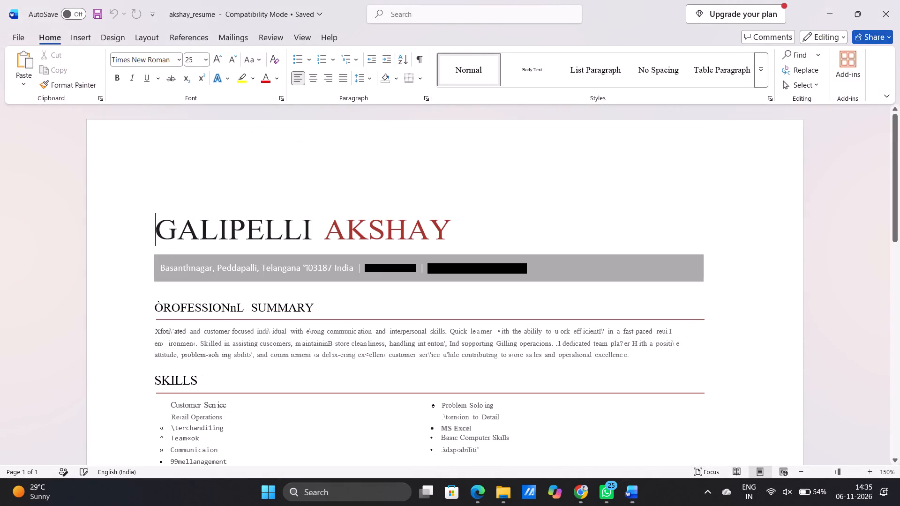
# Correct the misread summary section heading so it reads PROFESSIONAL SUMMARY.
pyautogui.click(164, 302)
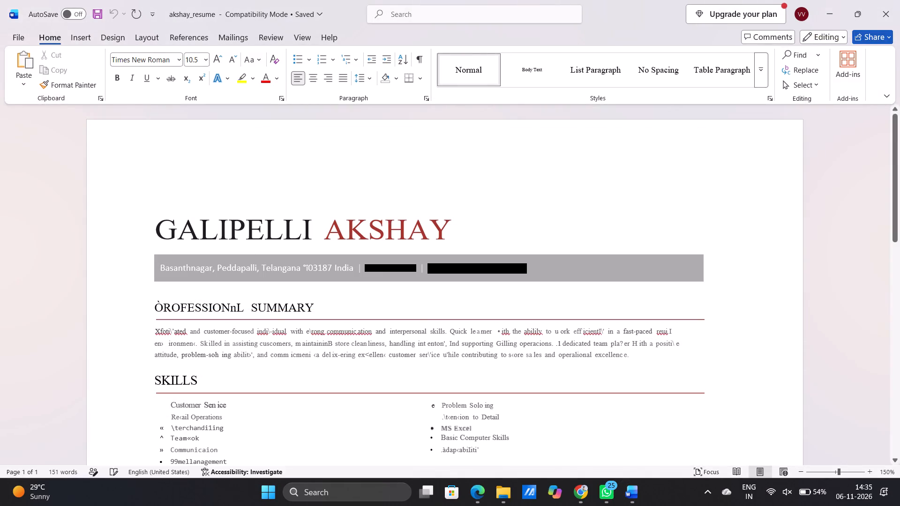
pyautogui.press('BackSpace')
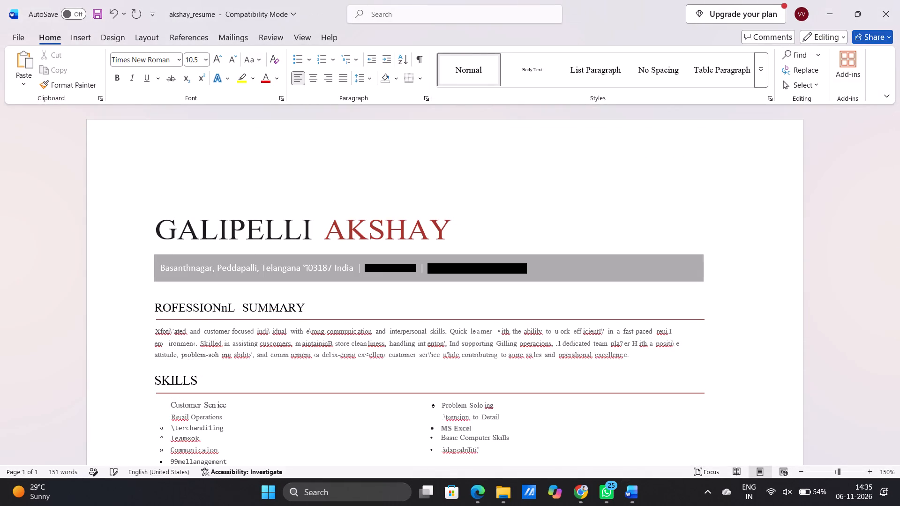
pyautogui.press('p')
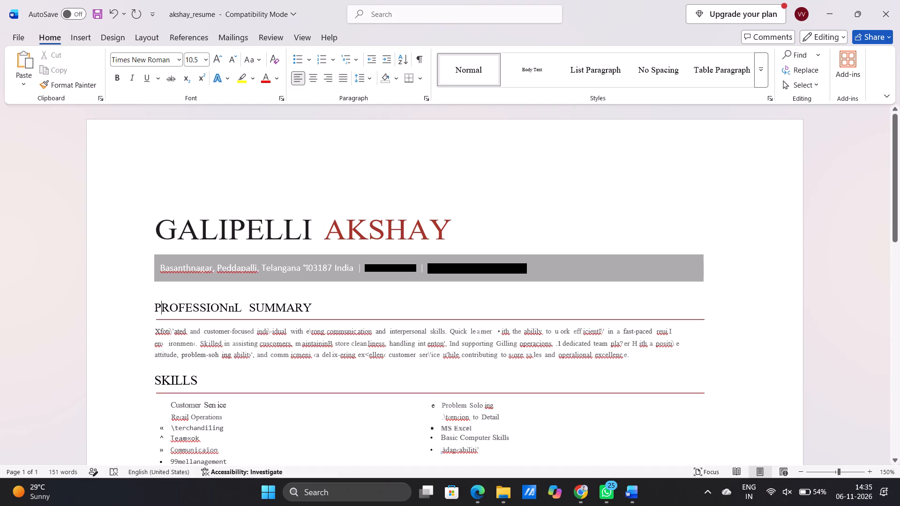
pyautogui.click(236, 310)
pyautogui.press('BackSpace')
pyautogui.write('NA')
pyautogui.press('BackSpace')
pyautogui.press('BackSpace')
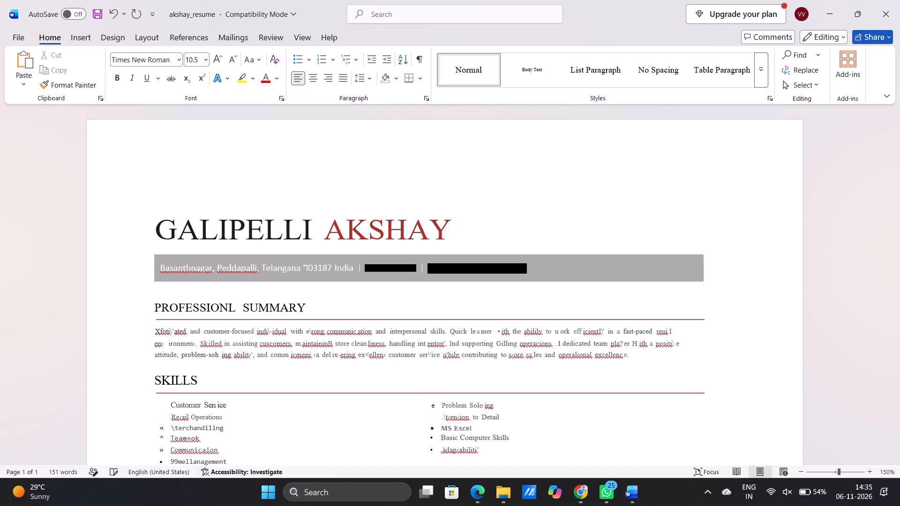
pyautogui.press('a')
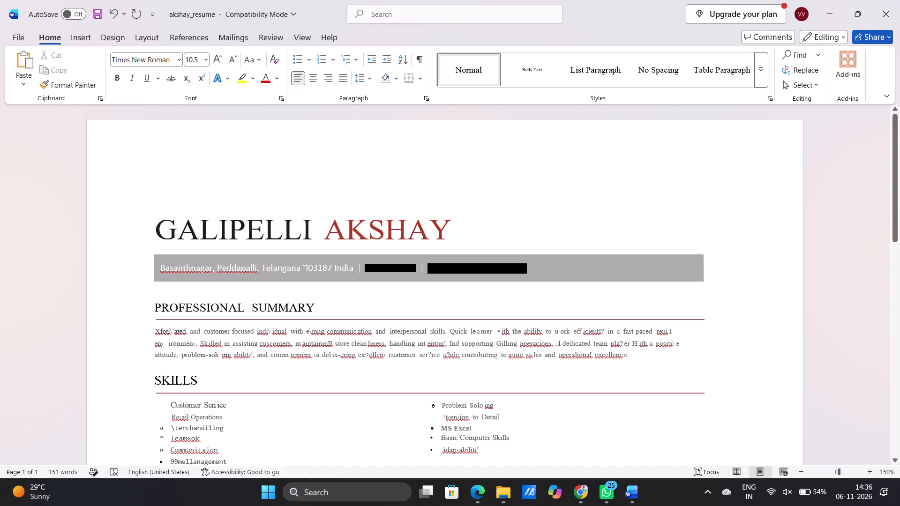
# Open the original akshay_resume PDF from the recent files for reference and return to the Word document.
pyautogui.hotkey('alt', 'Tab')
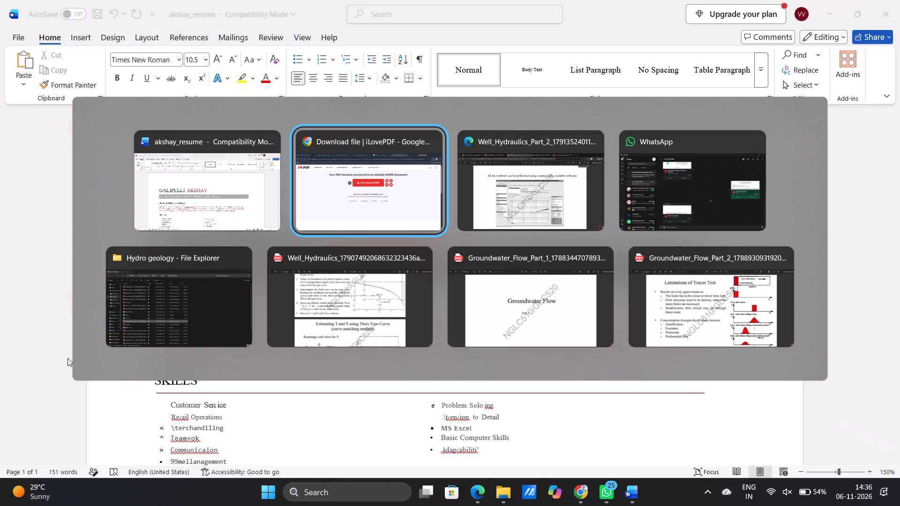
pyautogui.keyDown('alt'); pyautogui.click(150, 300); pyautogui.keyUp('alt')
pyautogui.doubleClick(32, 86)
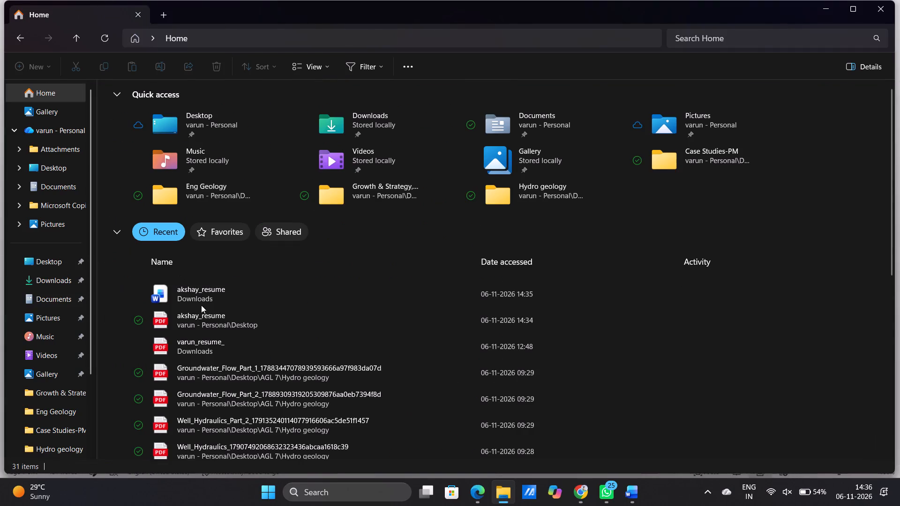
pyautogui.doubleClick(206, 319)
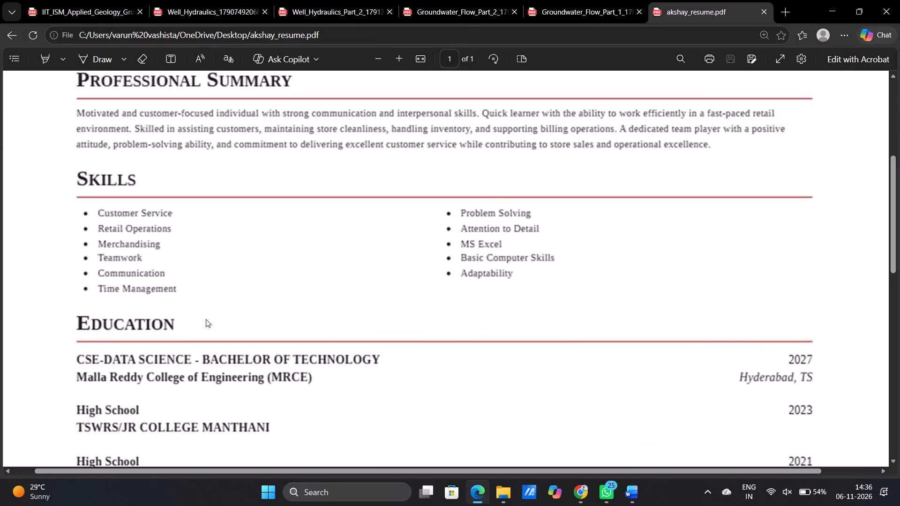
pyautogui.hotkey('alt', 'Tab')
pyautogui.hotkey('alt', 'Tab')
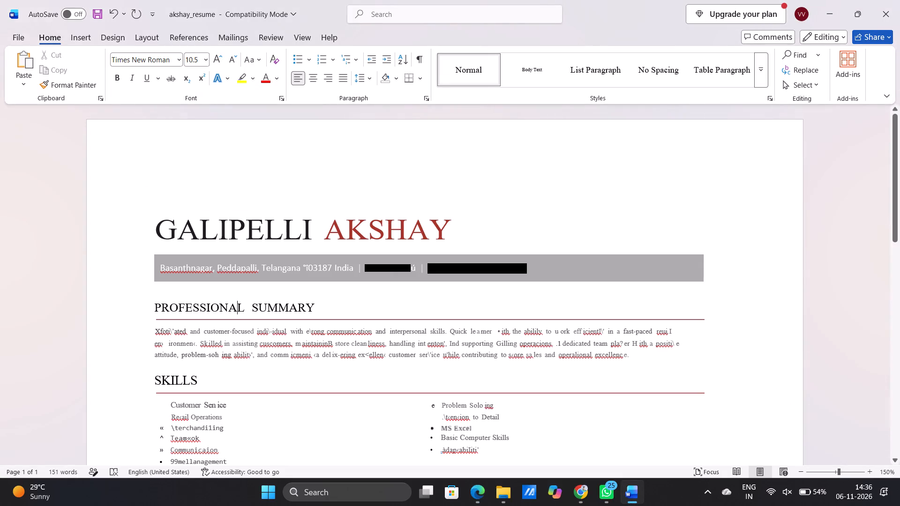
# Replace the first skill, Customer Service, with SQL in the Skills section.
pyautogui.scroll(-1, 189, 329)
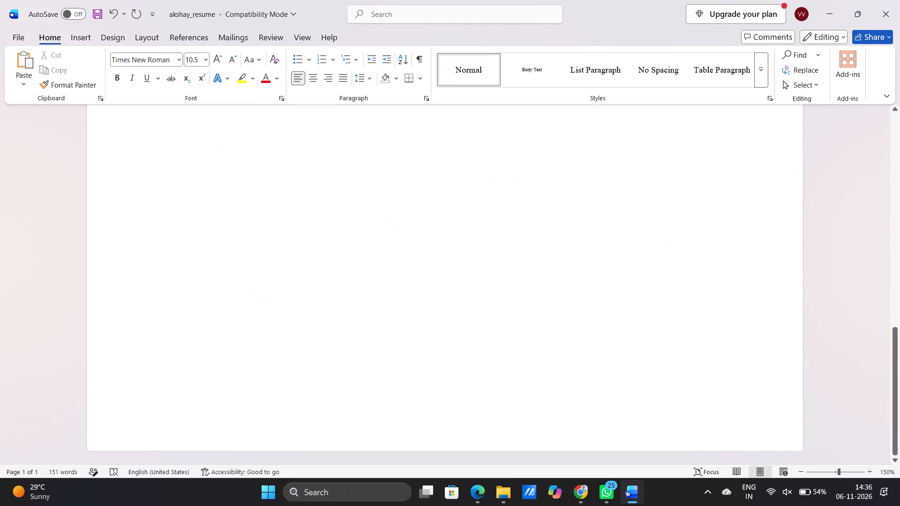
pyautogui.scroll(1, 189, 329)
pyautogui.scroll(-1, 189, 329)
pyautogui.scroll(1, 189, 329)
pyautogui.scroll(-1, 189, 329)
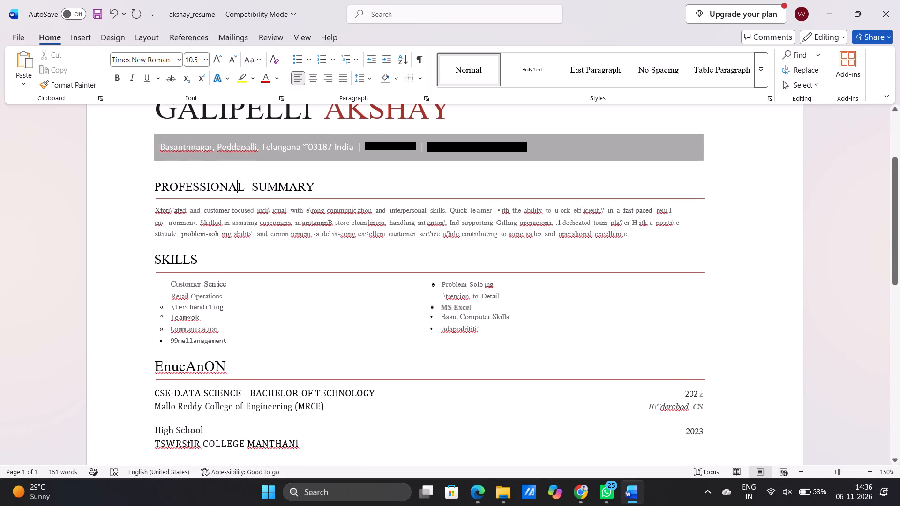
pyautogui.click(229, 284)
pyautogui.press('BackSpace')
pyautogui.press('BackSpace')
pyautogui.press('BackSpace')
pyautogui.press('BackSpace')
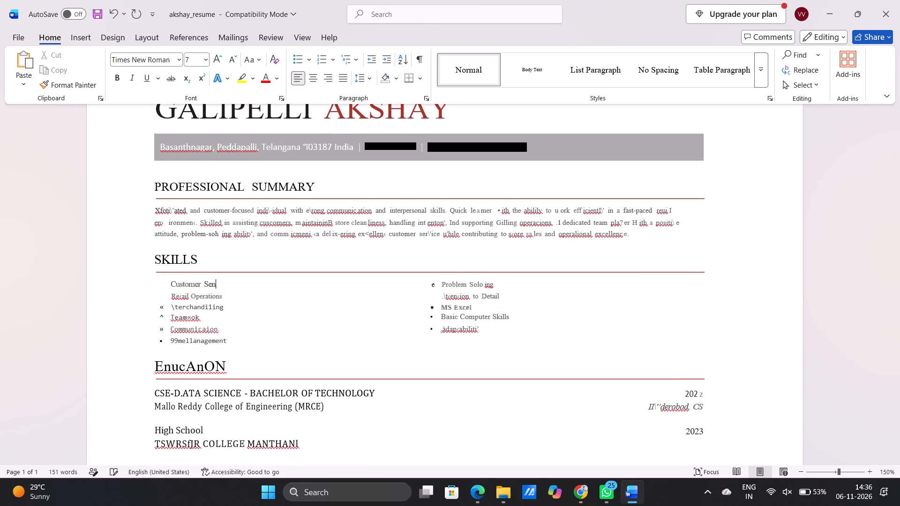
pyautogui.press('BackSpace')
pyautogui.press('BackSpace')
pyautogui.press('BackSpace')
pyautogui.press('BackSpace')
pyautogui.press('BackSpace')
pyautogui.press('BackSpace')
pyautogui.press('BackSpace')
pyautogui.press('BackSpace')
pyautogui.press('BackSpace')
pyautogui.press('BackSpace')
pyautogui.press('BackSpace')
pyautogui.press('BackSpace')
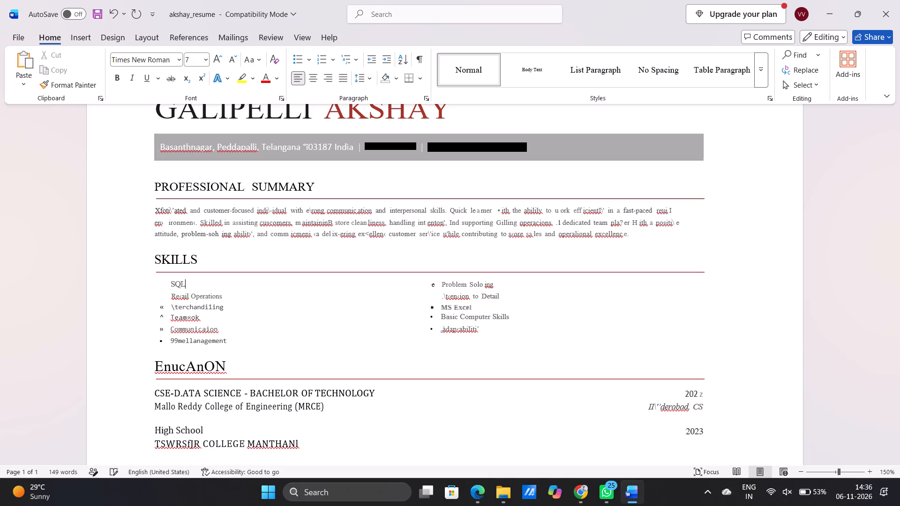
# Replace the second skill, Retail Operations, with PYTHON.
pyautogui.click(230, 294)
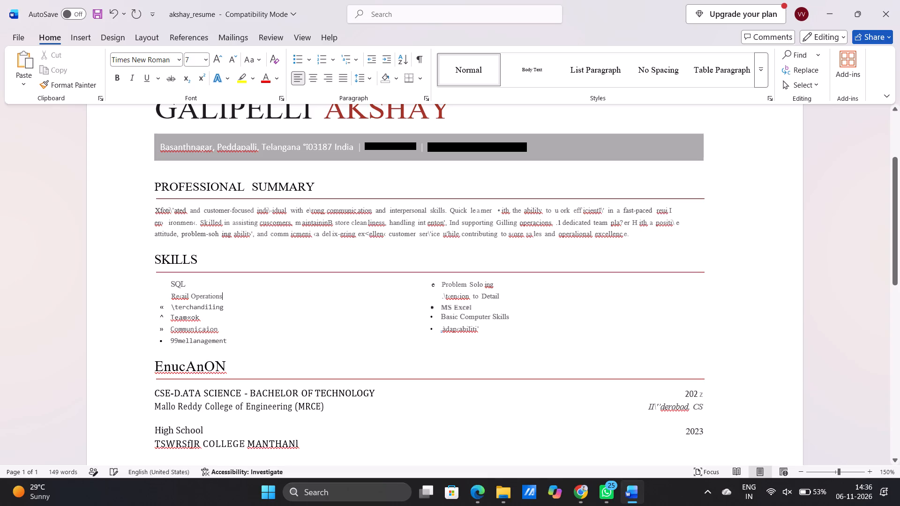
pyautogui.press('BackSpace')
pyautogui.press('BackSpace')
pyautogui.press('BackSpace')
pyautogui.press('BackSpace')
pyautogui.press('BackSpace')
pyautogui.press('BackSpace')
pyautogui.press('BackSpace')
pyautogui.press('BackSpace')
pyautogui.press('BackSpace')
pyautogui.press('BackSpace')
pyautogui.press('BackSpace')
pyautogui.press('BackSpace')
pyautogui.press('BackSpace')
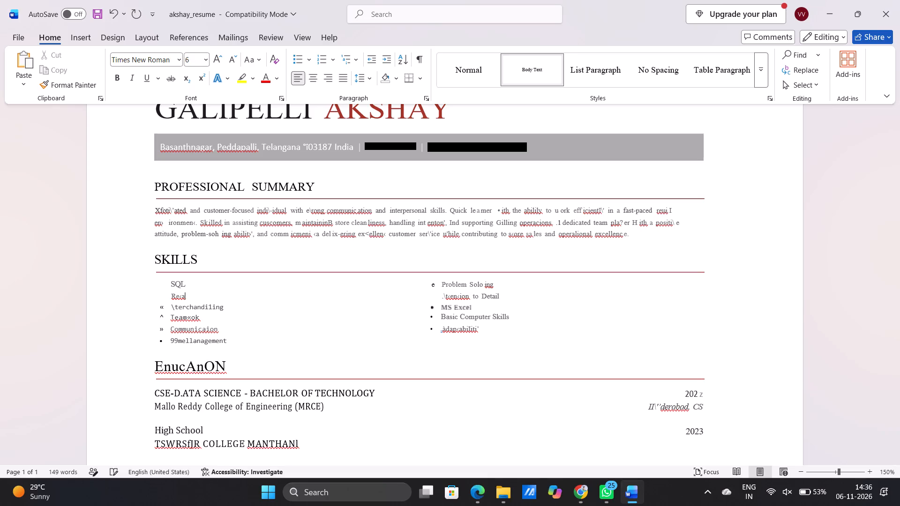
pyautogui.press('BackSpace')
pyautogui.press('BackSpace')
pyautogui.press('BackSpace')
pyautogui.press('BackSpace')
pyautogui.write('YTHON')
# Replace the third skill, the misread Merchandising entry, with Machine Learning (ML) in the Skills section.
pyautogui.click(227, 311)
pyautogui.press('BackSpace')
pyautogui.press('BackSpace')
pyautogui.press('BackSpace')
pyautogui.press('BackSpace')
pyautogui.press('BackSpace')
pyautogui.press('BackSpace')
pyautogui.press('BackSpace')
pyautogui.press('BackSpace')
pyautogui.press('BackSpace')
pyautogui.press('BackSpace')
pyautogui.press('BackSpace')
pyautogui.press('BackSpace')
pyautogui.press('BackSpace')
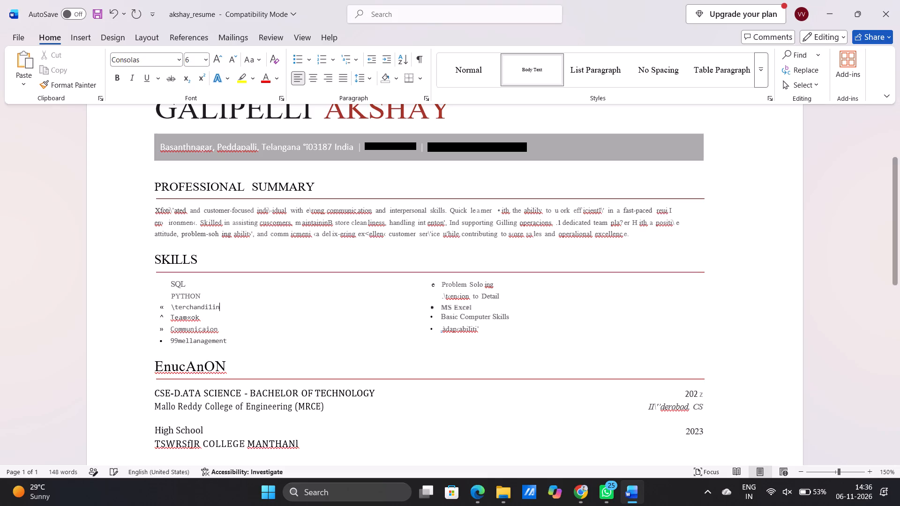
pyautogui.press('BackSpace')
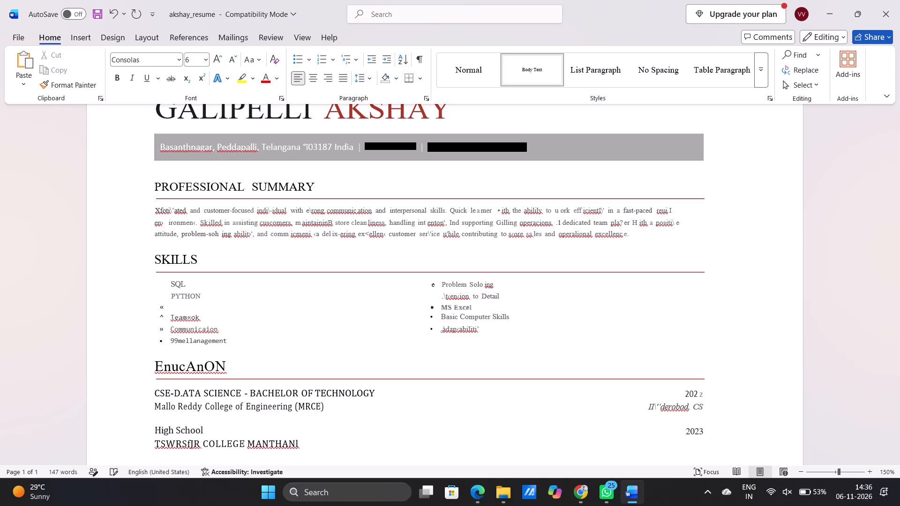
pyautogui.press('m')
pyautogui.press('BackSpace')
pyautogui.write('ne')
pyautogui.press('space')
pyautogui.write('ear')
pyautogui.write('ning')
pyautogui.press('space')
pyautogui.write('()')
pyautogui.write('ML')
# Replace the fourth skill, the misread Teamwork entry, with POWER BI.
pyautogui.click(204, 317)
pyautogui.press('BackSpace')
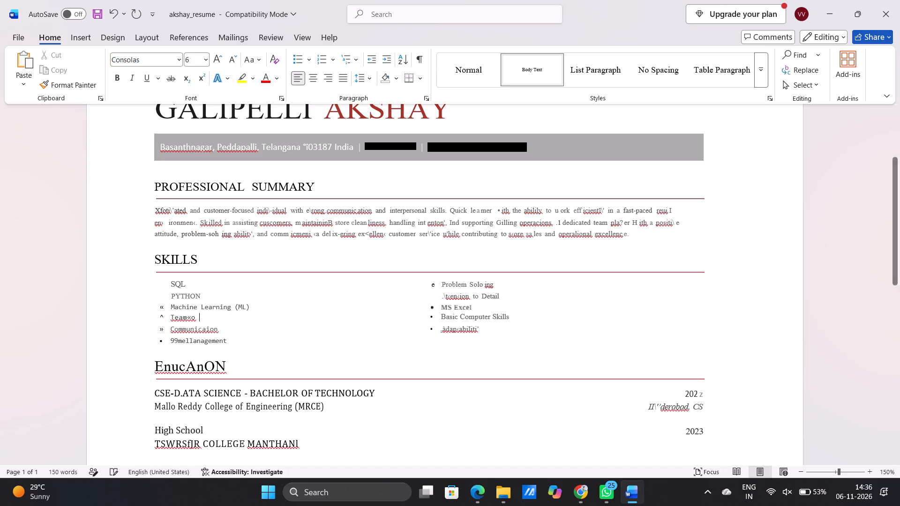
pyautogui.press('BackSpace')
pyautogui.press('BackSpace')
pyautogui.press('BackSpace')
pyautogui.press('BackSpace')
pyautogui.press('BackSpace')
pyautogui.press('BackSpace')
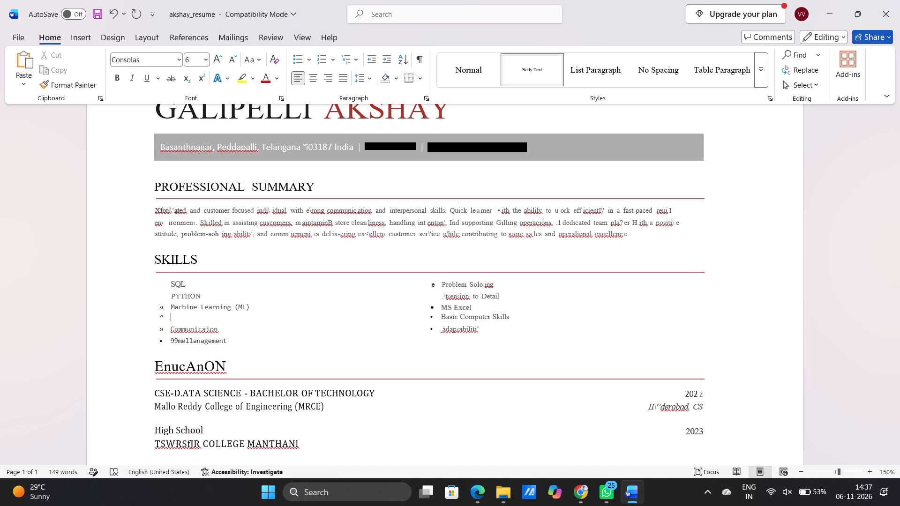
pyautogui.write('POWERR')
pyautogui.press('BackSpace')
pyautogui.press('space')
pyautogui.write('BI')
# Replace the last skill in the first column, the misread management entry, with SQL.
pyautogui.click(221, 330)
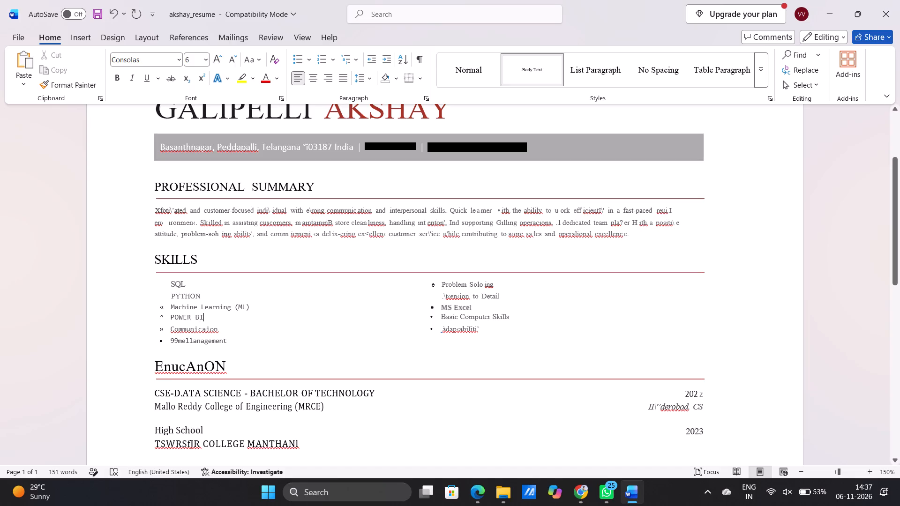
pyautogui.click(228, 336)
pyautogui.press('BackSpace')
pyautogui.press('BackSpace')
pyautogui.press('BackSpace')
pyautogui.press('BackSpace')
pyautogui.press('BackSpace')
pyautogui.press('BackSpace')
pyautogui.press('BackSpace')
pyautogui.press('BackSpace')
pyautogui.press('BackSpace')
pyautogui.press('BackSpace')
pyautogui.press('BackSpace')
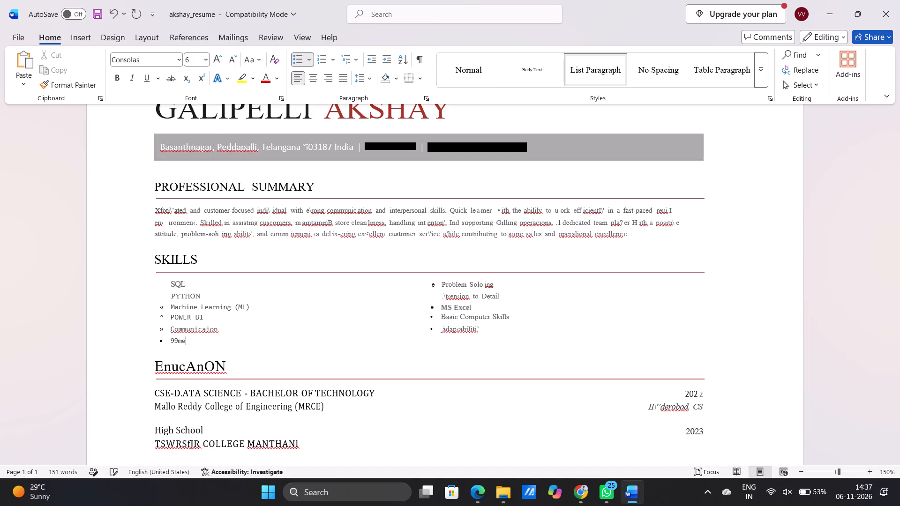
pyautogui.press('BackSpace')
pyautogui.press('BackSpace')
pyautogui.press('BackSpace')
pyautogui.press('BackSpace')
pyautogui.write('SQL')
# Delete the misread Attention to Detail entry and its line from the second column of skills.
pyautogui.click(495, 286)
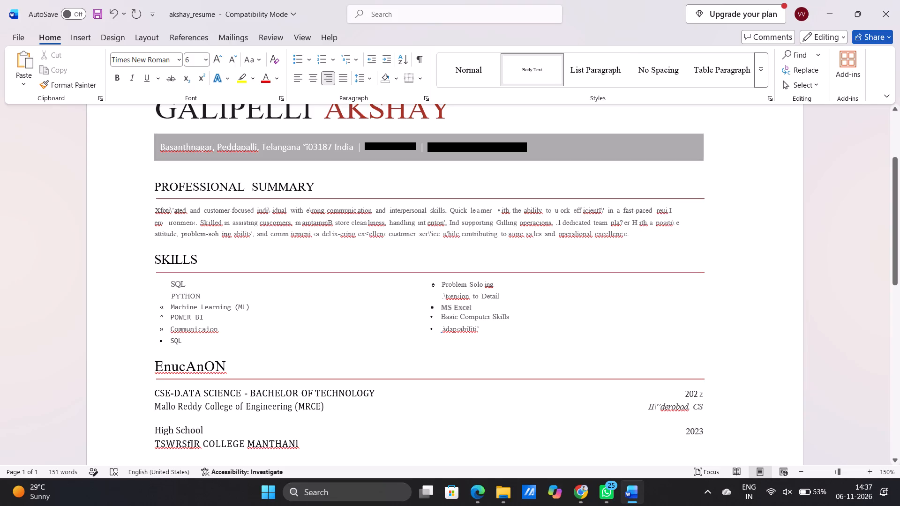
pyautogui.click(497, 297)
pyautogui.press('BackSpace')
pyautogui.press('BackSpace')
pyautogui.press('BackSpace')
pyautogui.press('BackSpace')
pyautogui.press('BackSpace')
pyautogui.press('BackSpace')
pyautogui.press('BackSpace')
pyautogui.press('BackSpace')
pyautogui.press('BackSpace')
pyautogui.press('BackSpace')
pyautogui.press('BackSpace')
pyautogui.press('BackSpace')
pyautogui.press('BackSpace')
pyautogui.press('BackSpace')
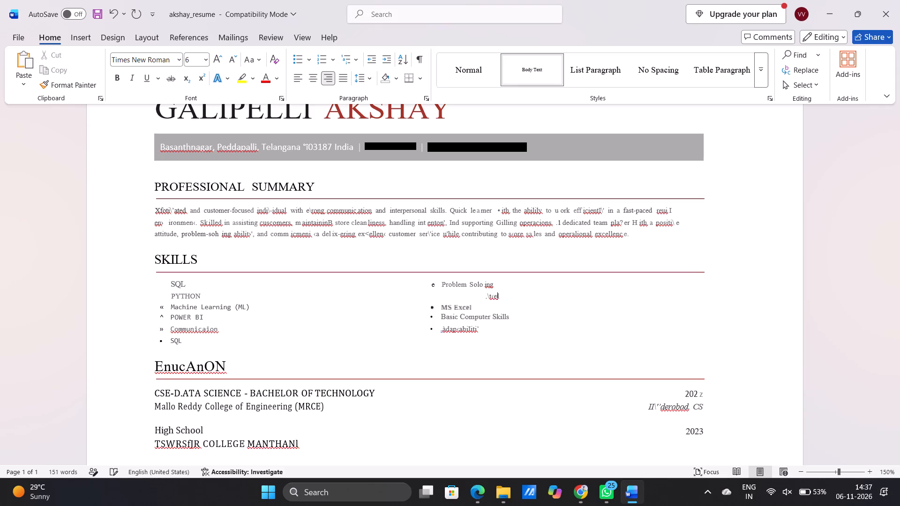
pyautogui.press('BackSpace')
pyautogui.press('BackSpace')
pyautogui.press('BackSpace')
pyautogui.press('BackSpace')
pyautogui.press('BackSpace')
pyautogui.press('BackSpace')
pyautogui.press('BackSpace')
pyautogui.press('BackSpace')
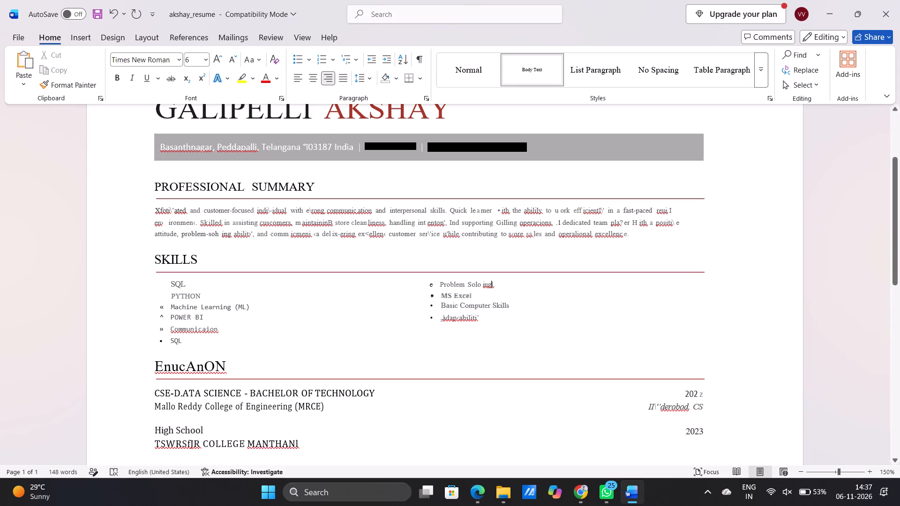
# Delete the whole misread paragraph under the PROFESSIONAL SUMMARY heading.
pyautogui.moveTo(629, 233); pyautogui.dragTo(139, 208)
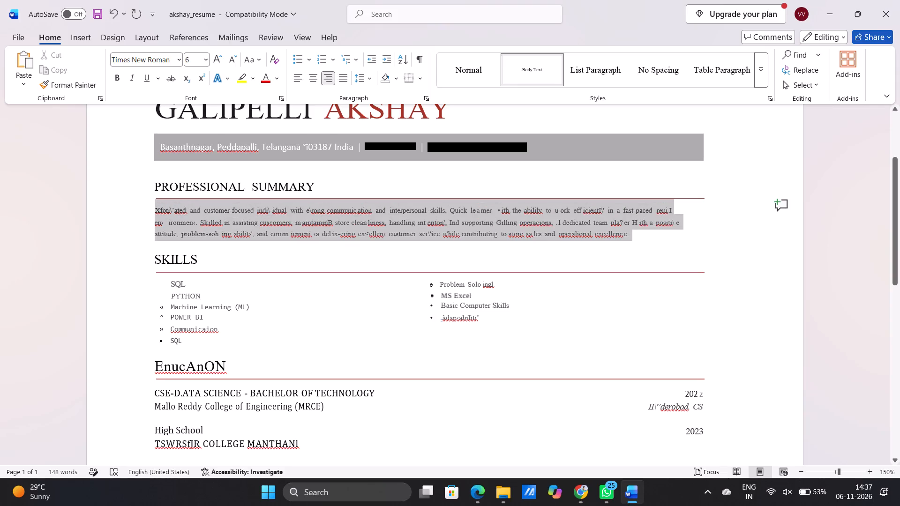
pyautogui.moveTo(139, 208); pyautogui.dragTo(121, 208)
pyautogui.press('BackSpace')
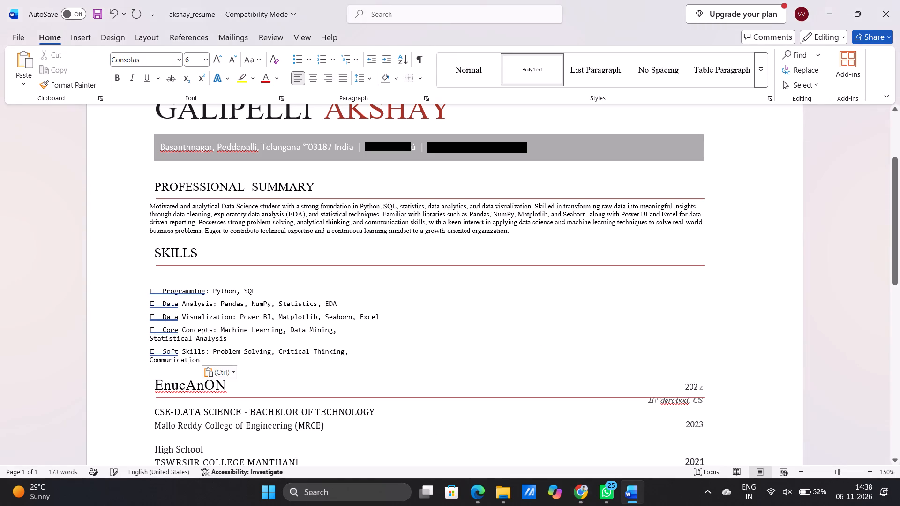
# Make the pasted skills list bold, from the Programming line through the Soft Skills line.
pyautogui.click(151, 290)
pyautogui.click(152, 208)
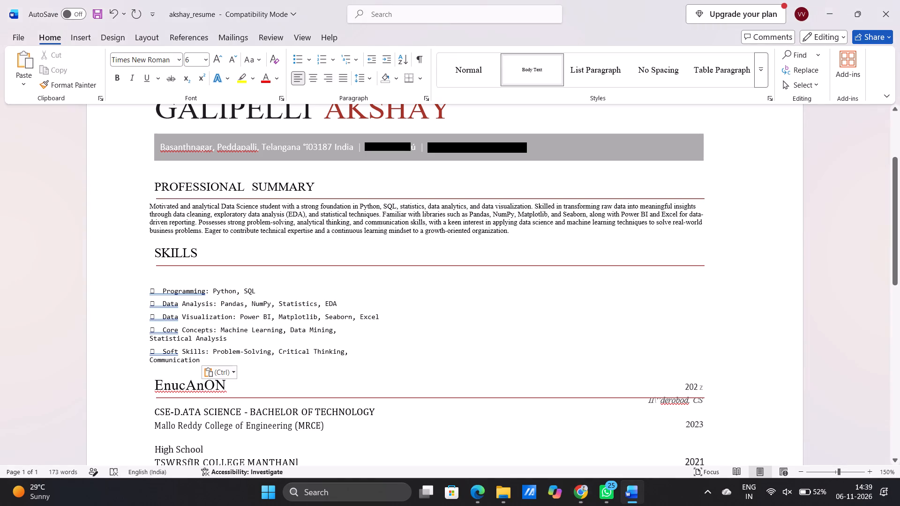
pyautogui.click(155, 203)
pyautogui.moveTo(203, 360); pyautogui.dragTo(159, 275)
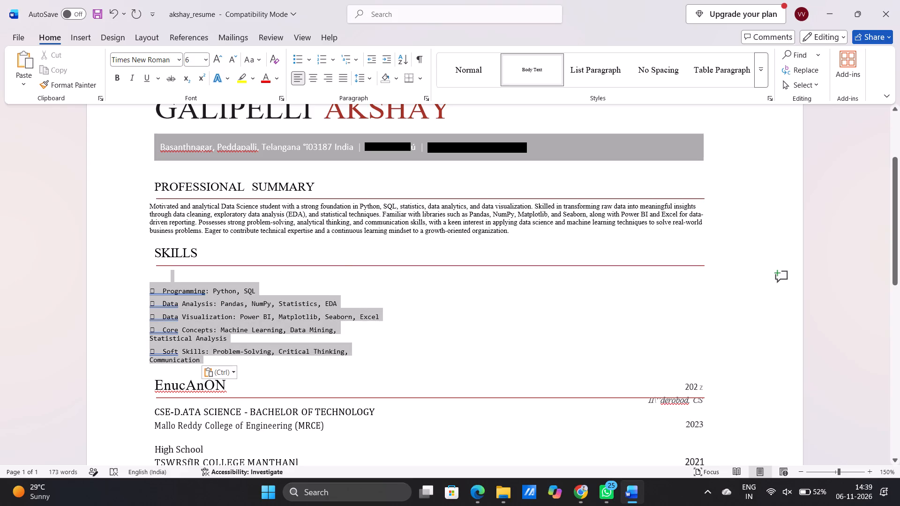
pyautogui.moveTo(159, 275); pyautogui.dragTo(152, 275)
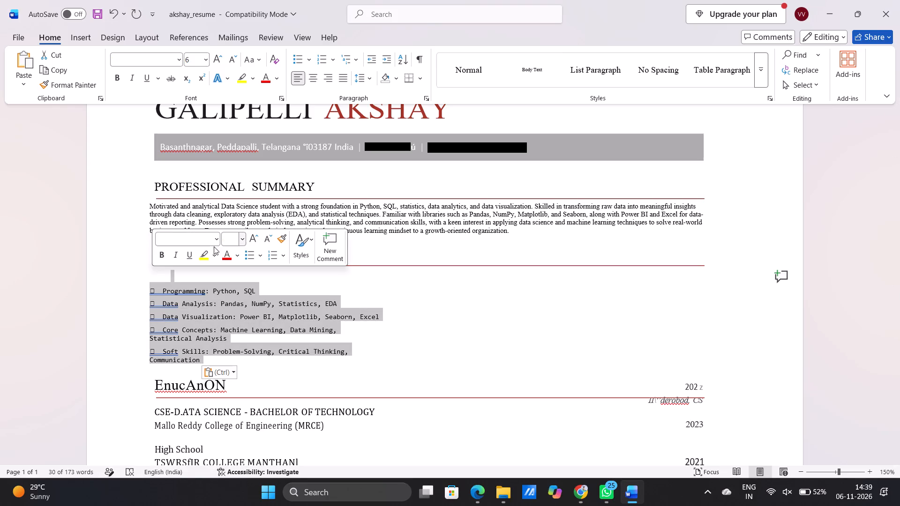
pyautogui.click(163, 253)
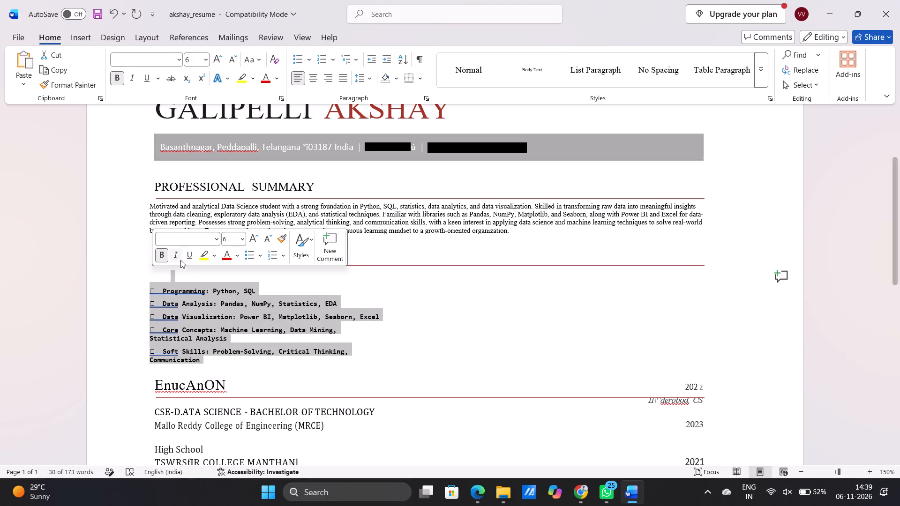
pyautogui.click(128, 269)
# Correct the degree entry to read CSE-DATA SCIENCE and Malla Reddy College of Engineering.
pyautogui.hscroll(-1, 389, 402)
pyautogui.hscroll(1, 389, 402)
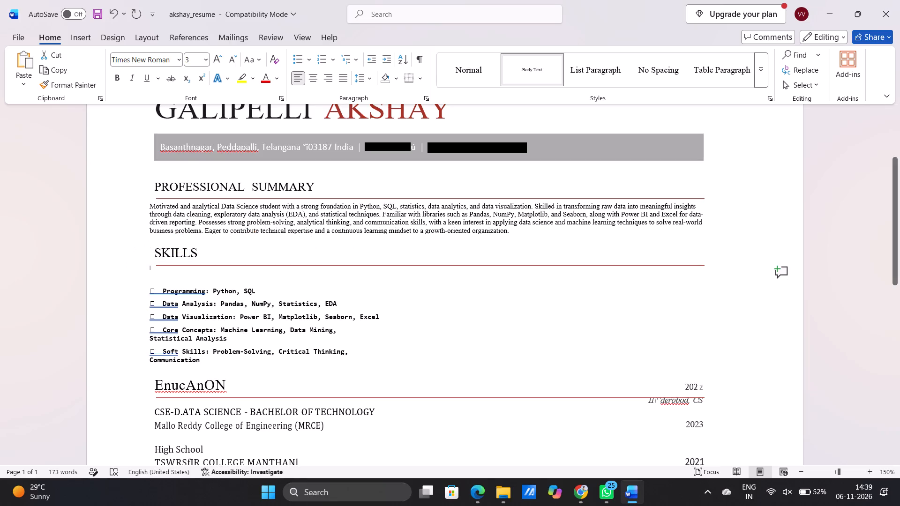
pyautogui.scroll(-1, 389, 402)
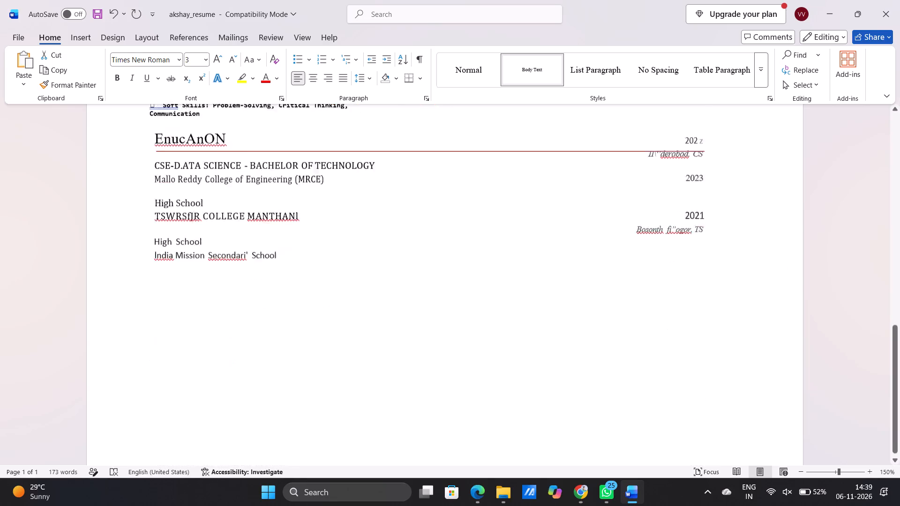
pyautogui.scroll(-1, 389, 402)
pyautogui.scroll(2, 389, 402)
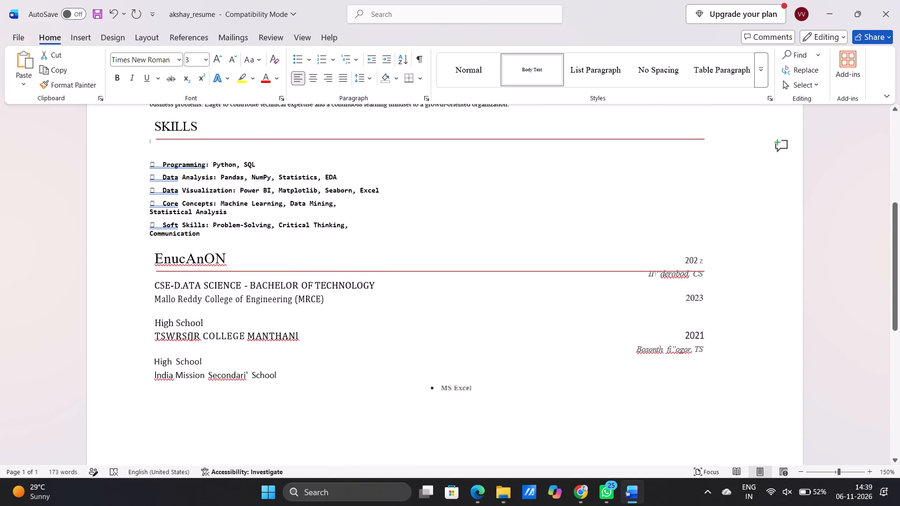
pyautogui.click(185, 285)
pyautogui.press('BackSpace')
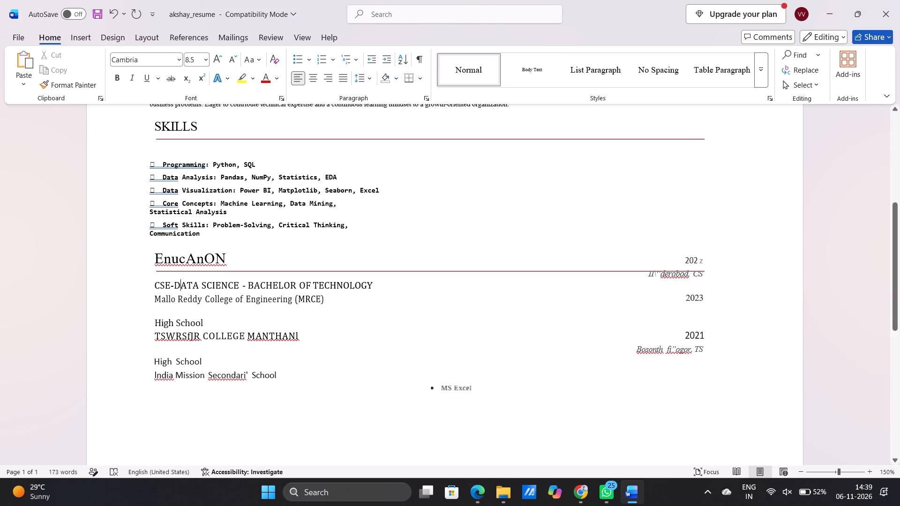
pyautogui.click(173, 297)
pyautogui.click(173, 297)
pyautogui.press('Right')
pyautogui.press('BackSpace')
pyautogui.press('a')
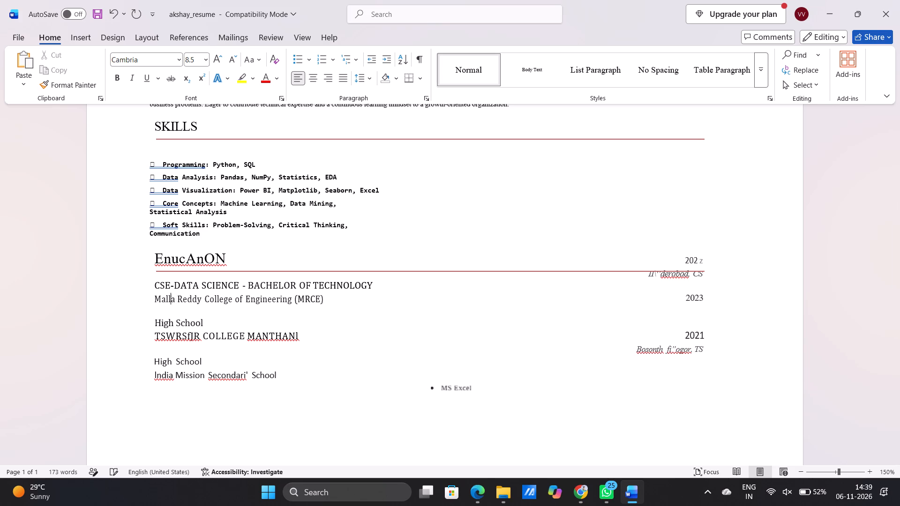
# Correct the two High School entries to read TSWRS/JR COLLEGE and Mission Secondary School.
pyautogui.click(191, 335)
pyautogui.press('BackSpace')
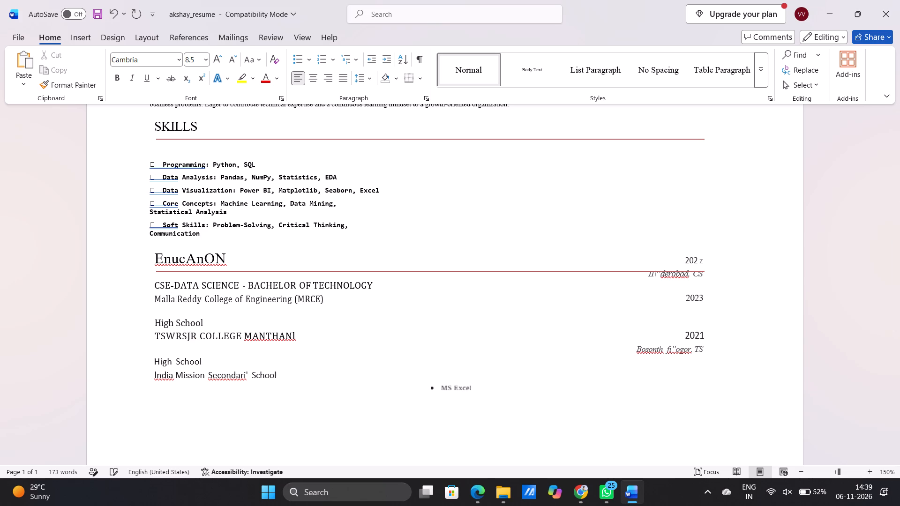
pyautogui.hotkey('shift', '?')
pyautogui.press('BackSpace')
pyautogui.press('/')
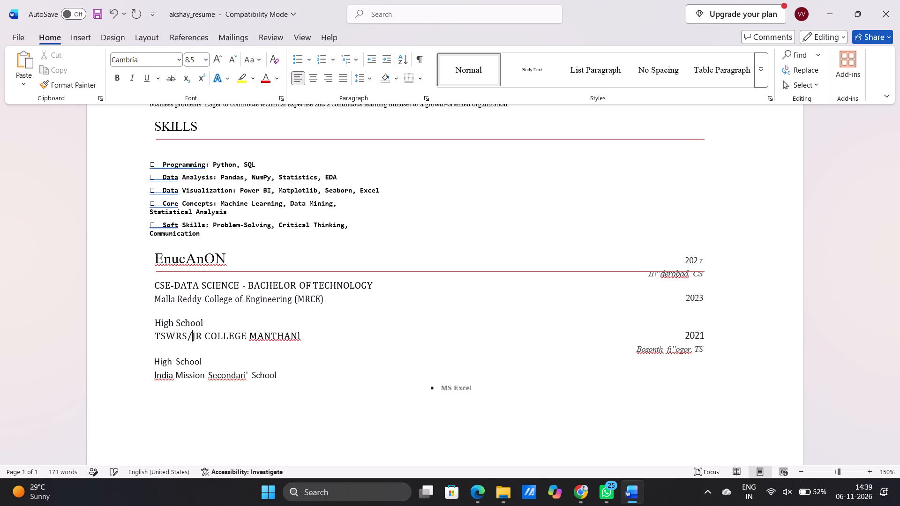
pyautogui.click(248, 378)
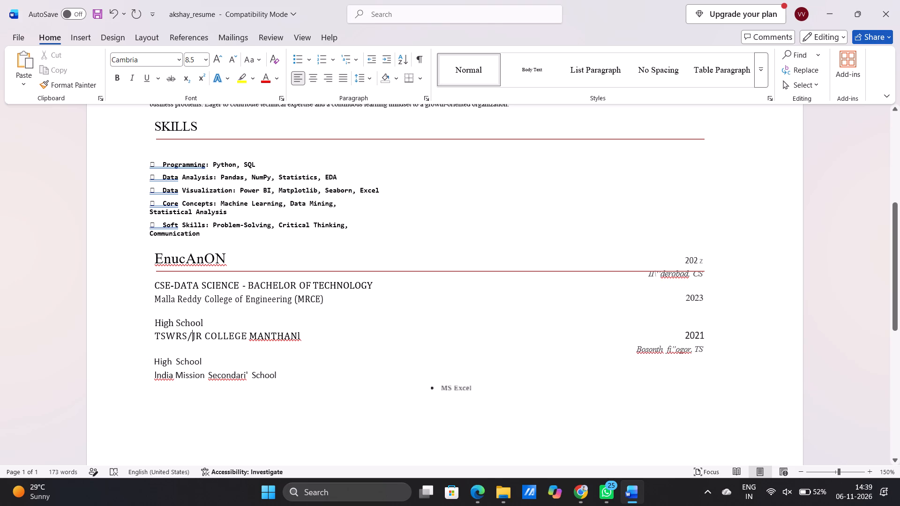
pyautogui.press('BackSpace')
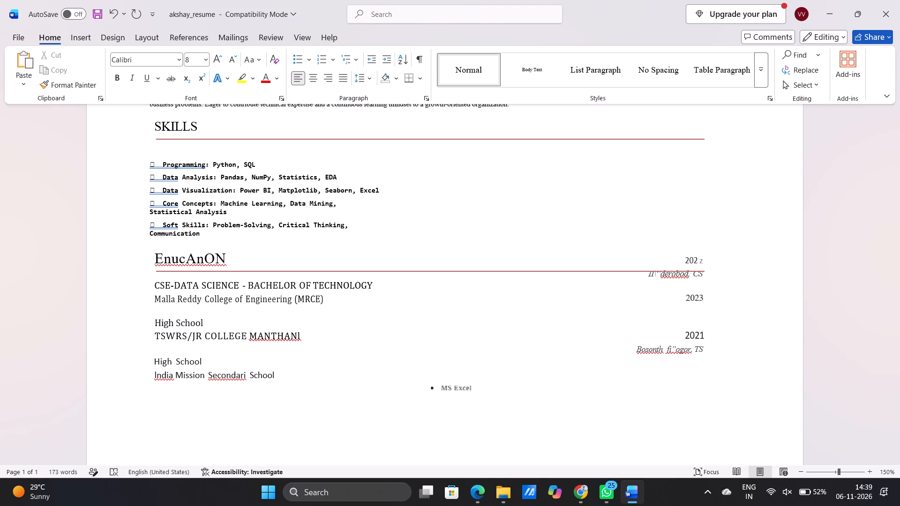
pyautogui.press('BackSpace')
pyautogui.press('y')
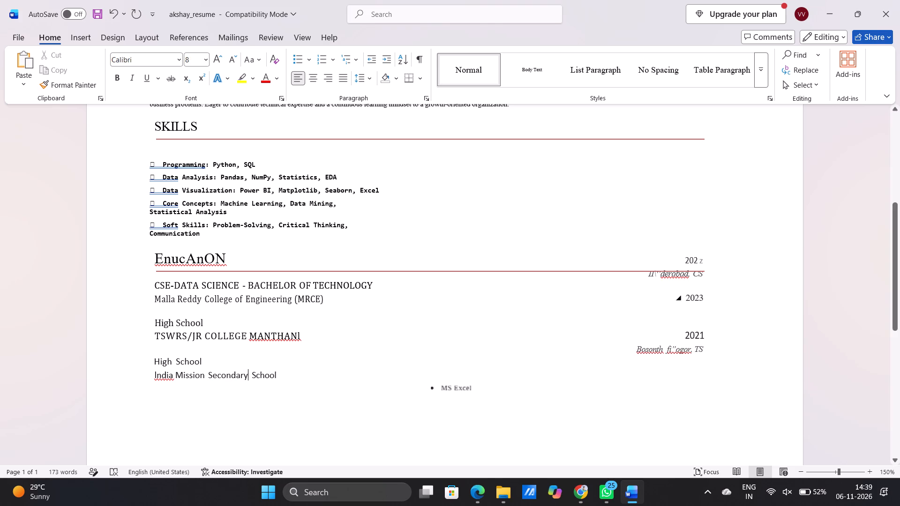
# Delete the misread letters of the city name before CS in the location line for the degree entry.
pyautogui.click(690, 275)
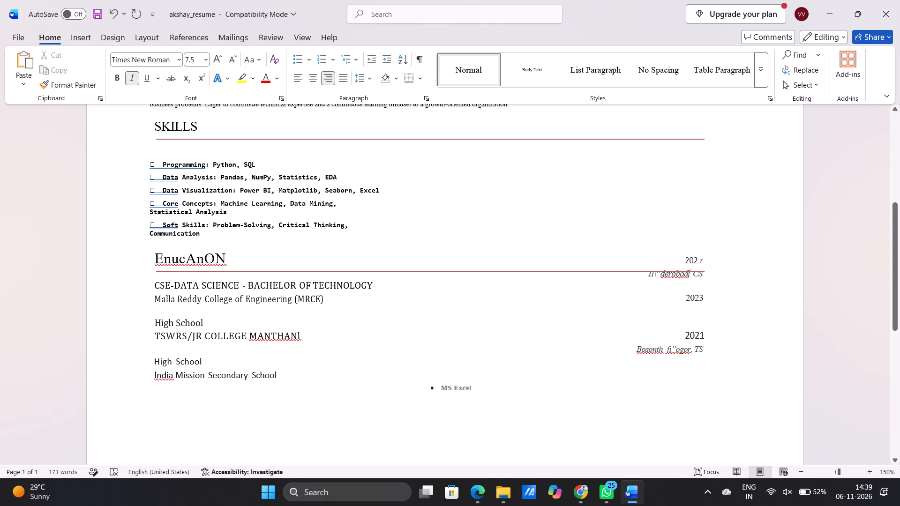
pyautogui.press('BackSpace')
pyautogui.press('BackSpace')
pyautogui.press('BackSpace')
pyautogui.press('BackSpace')
pyautogui.press('BackSpace')
pyautogui.press('BackSpace')
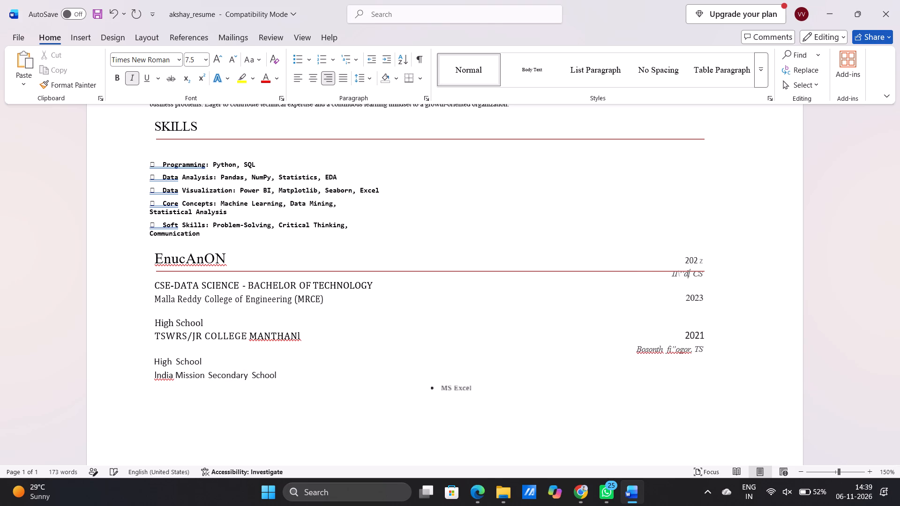
pyautogui.press('BackSpace')
pyautogui.press('BackSpace')
pyautogui.press('BackSpace')
# Delete the misread 202z year entry beside the Education heading, along with its line.
pyautogui.click(705, 259)
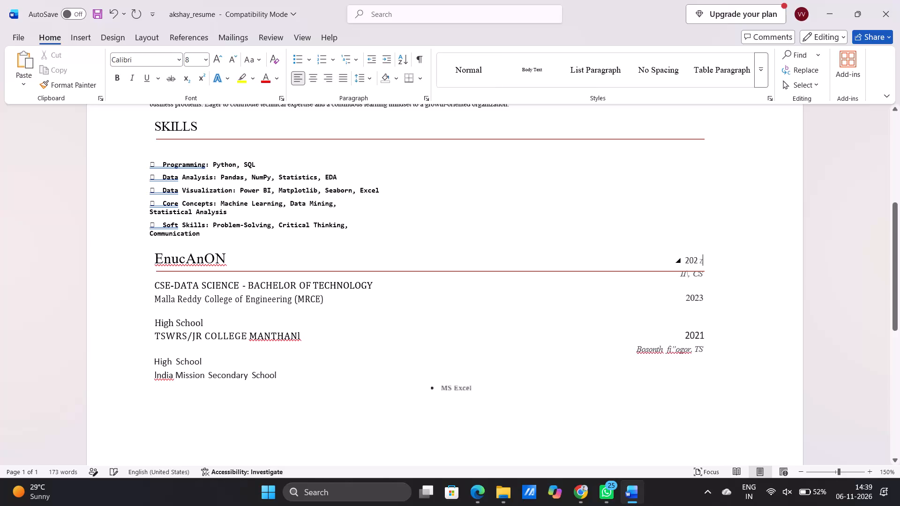
pyautogui.press('BackSpace')
pyautogui.press('BackSpace')
pyautogui.press('BackSpace')
pyautogui.press('BackSpace')
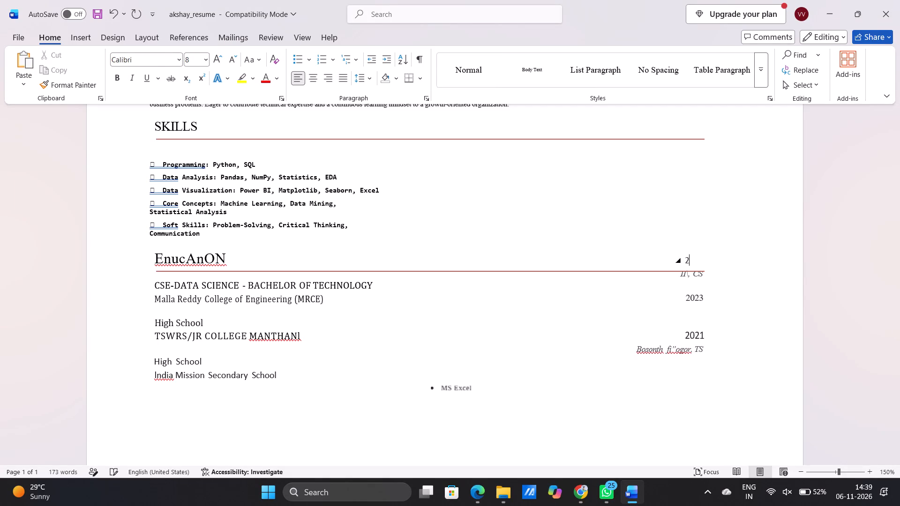
pyautogui.press('BackSpace')
pyautogui.press('BackSpace')
pyautogui.press('BackSpace')
pyautogui.press('BackSpace')
pyautogui.press('BackSpace')
pyautogui.press('BackSpace')
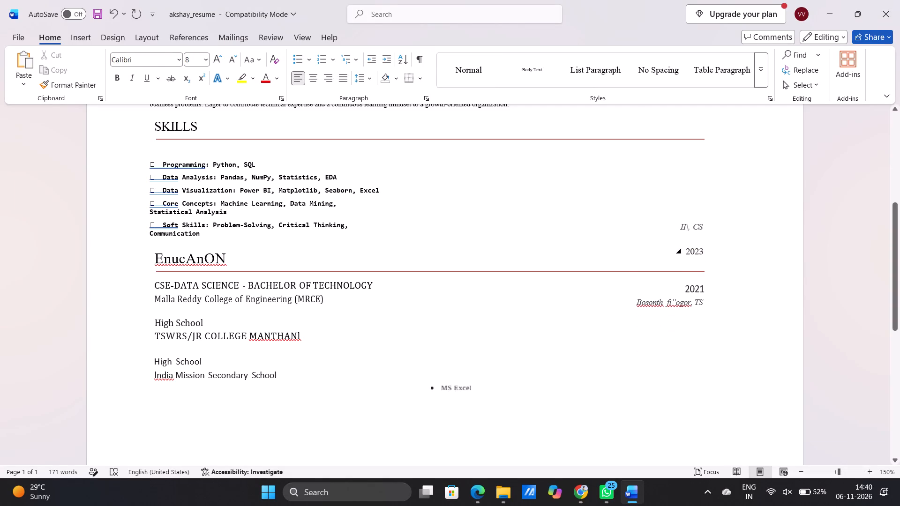
# Delete the remaining right-aligned education text: the 2021 and 2023 years and the misread TS and CS location lines.
pyautogui.moveTo(718, 316); pyautogui.dragTo(679, 283)
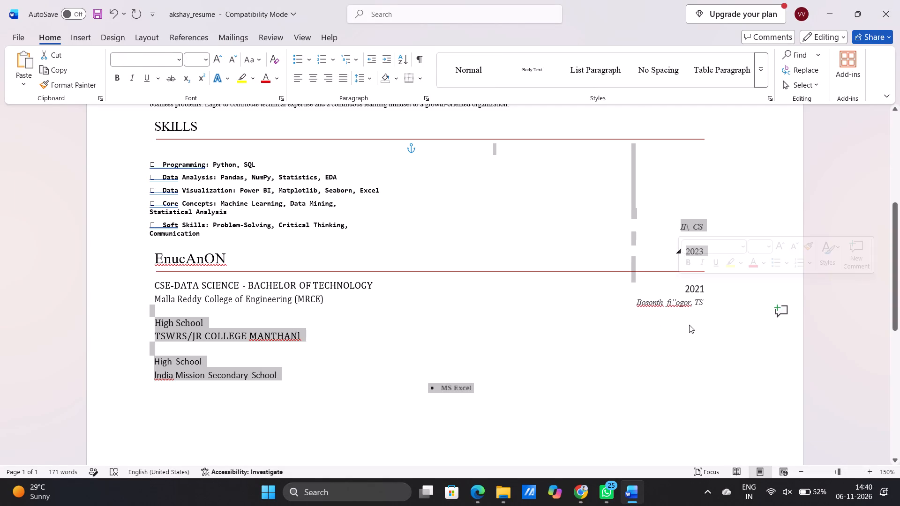
pyautogui.click(689, 325)
pyautogui.moveTo(705, 310); pyautogui.dragTo(669, 296)
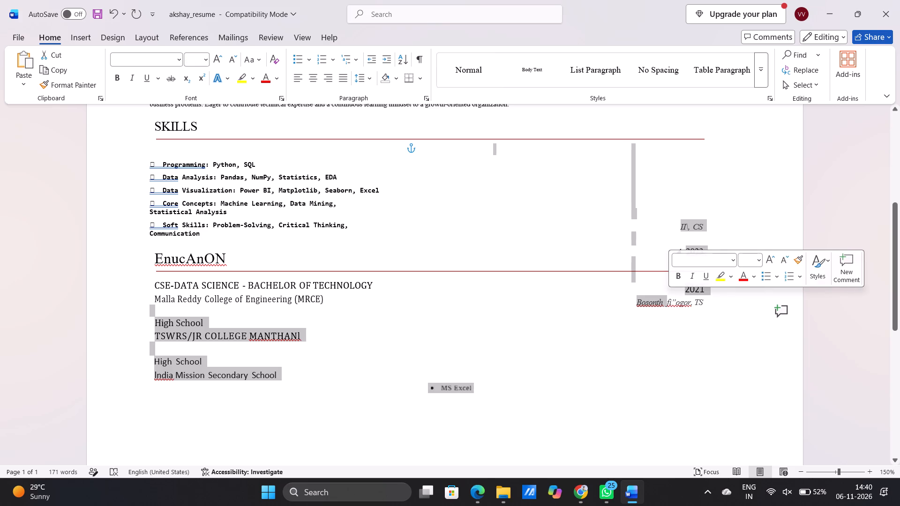
pyautogui.moveTo(686, 302); pyautogui.dragTo(695, 306)
pyautogui.click(707, 307)
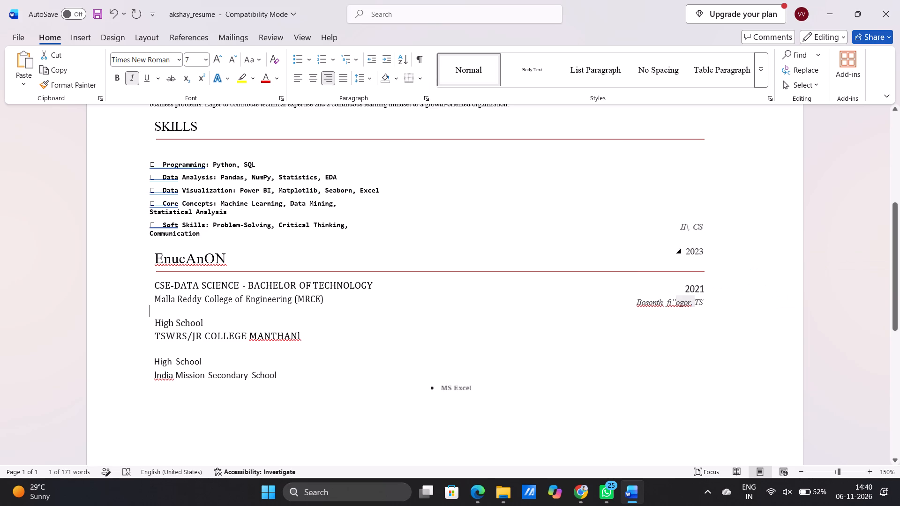
pyautogui.click(706, 304)
pyautogui.press('BackSpace')
pyautogui.press('BackSpace')
pyautogui.press('BackSpace')
pyautogui.press('BackSpace')
pyautogui.press('BackSpace')
pyautogui.press('BackSpace')
pyautogui.press('BackSpace')
pyautogui.press('BackSpace')
pyautogui.press('BackSpace')
pyautogui.press('BackSpace')
pyautogui.press('BackSpace')
pyautogui.press('BackSpace')
pyautogui.press('BackSpace')
pyautogui.press('BackSpace')
pyautogui.press('BackSpace')
pyautogui.press('BackSpace')
pyautogui.press('BackSpace')
pyautogui.press('BackSpace')
pyautogui.press('BackSpace')
pyautogui.press('BackSpace')
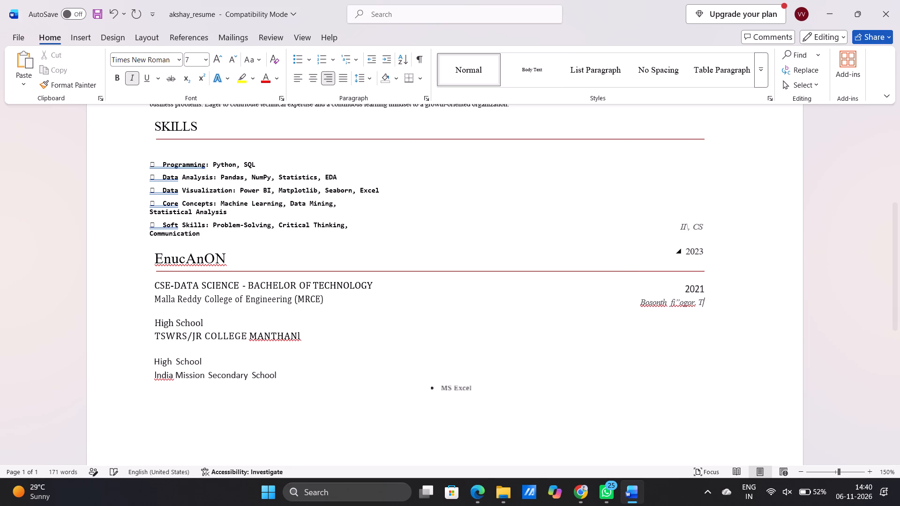
pyautogui.press('BackSpace')
pyautogui.press('BackSpace')
pyautogui.press('BackSpace')
pyautogui.press('BackSpace')
pyautogui.press('BackSpace')
pyautogui.press('BackSpace')
pyautogui.press('BackSpace')
pyautogui.press('BackSpace')
pyautogui.press('BackSpace')
pyautogui.press('BackSpace')
pyautogui.press('BackSpace')
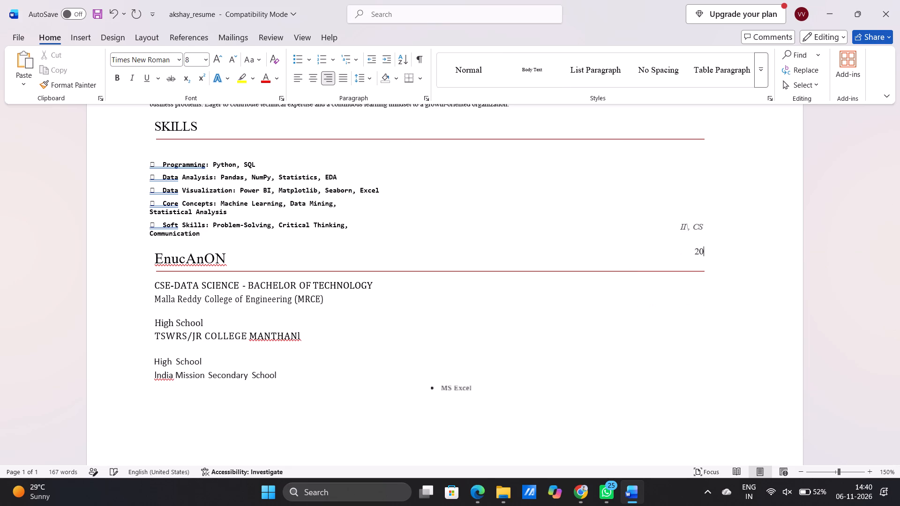
pyautogui.press('BackSpace')
pyautogui.press('BackSpace')
pyautogui.press('BackSpace')
pyautogui.press('BackSpace')
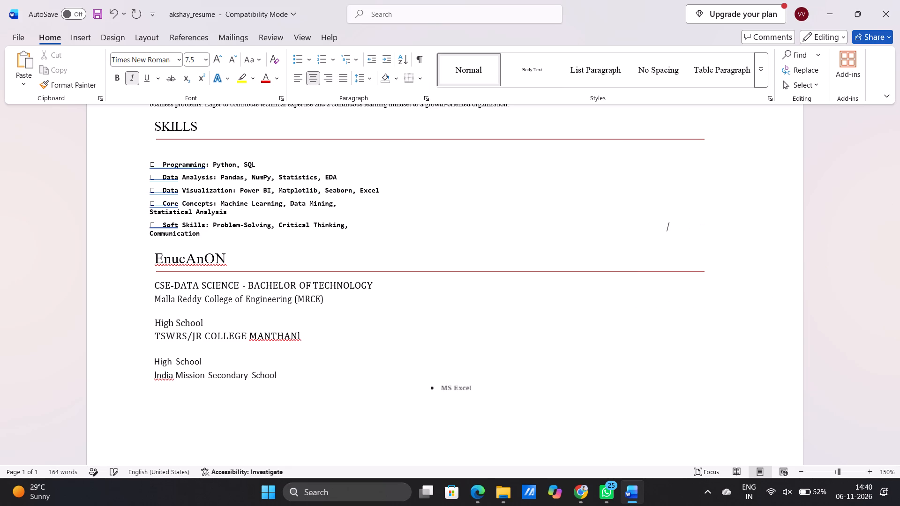
pyautogui.click(704, 305)
pyautogui.click(697, 299)
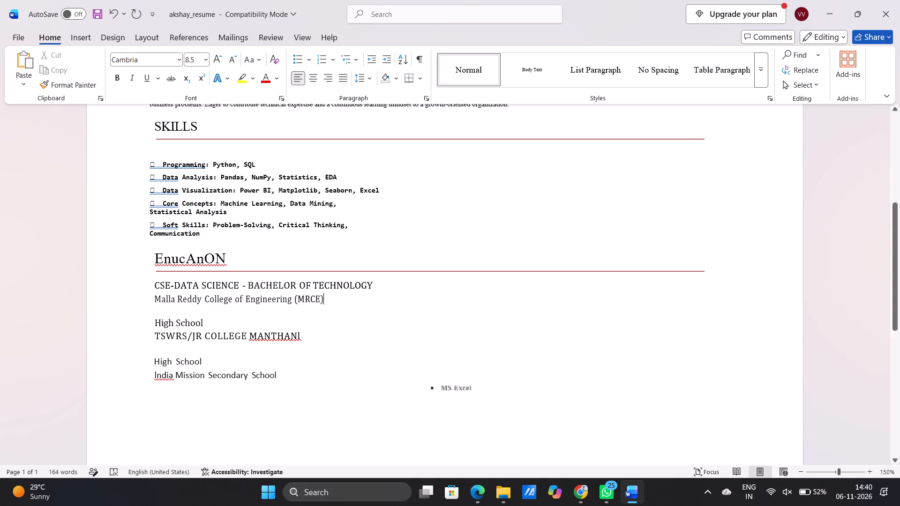
pyautogui.click(694, 292)
# Delete the stray MS Excel bullet below the education entries.
pyautogui.click(463, 391)
pyautogui.click(477, 387)
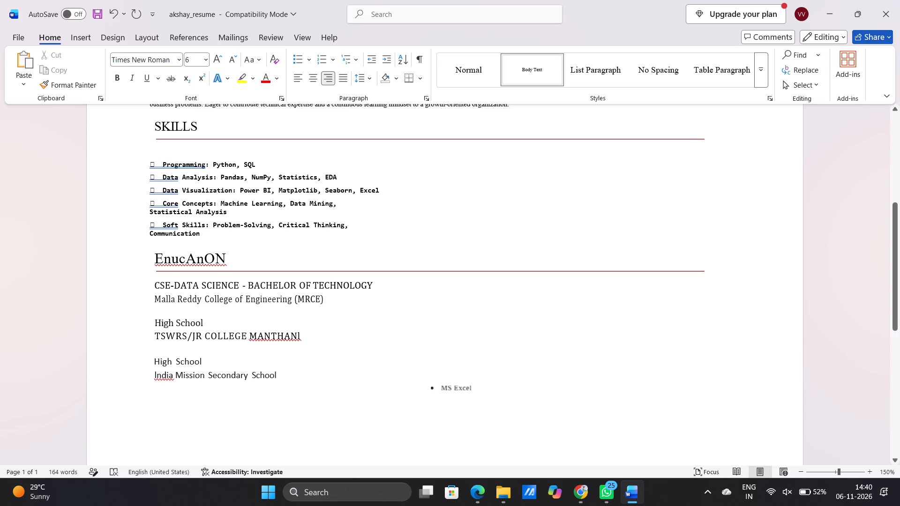
pyautogui.press('BackSpace')
pyautogui.press('BackSpace')
pyautogui.press('BackSpace')
pyautogui.moveTo(439, 376); pyautogui.dragTo(464, 379)
pyautogui.press('BackSpace')
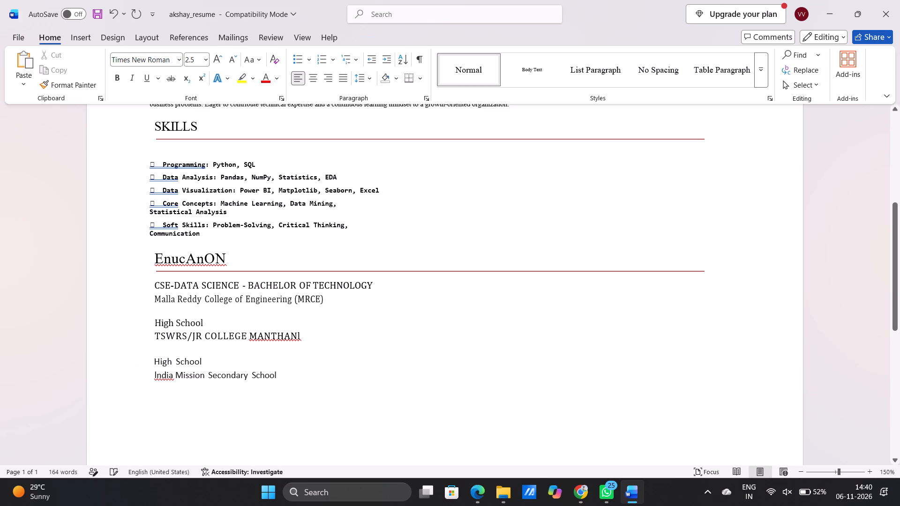
# Add (Hyderabad-Telangana) in parentheses beneath the CSE-DATA SCIENCE - BACHELOR OF TECHNOLOGY text.
pyautogui.click(376, 278)
pyautogui.press('space')
pyautogui.press('space')
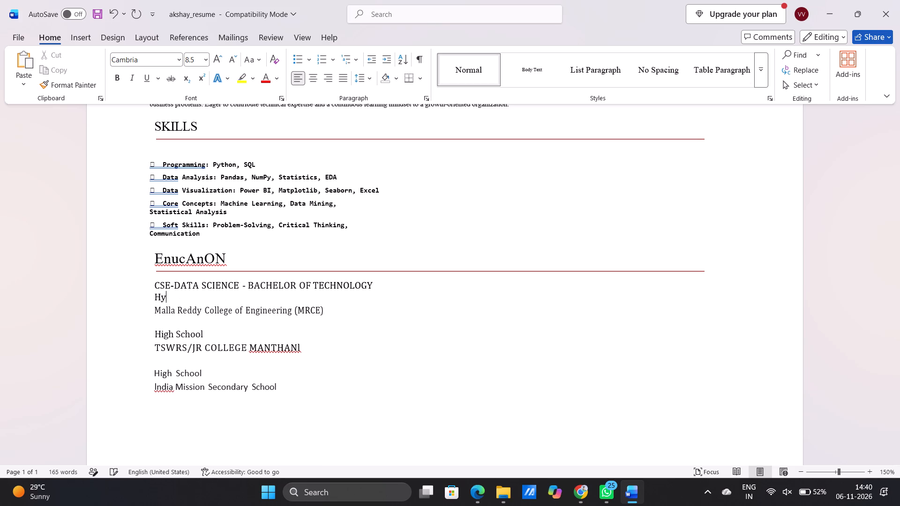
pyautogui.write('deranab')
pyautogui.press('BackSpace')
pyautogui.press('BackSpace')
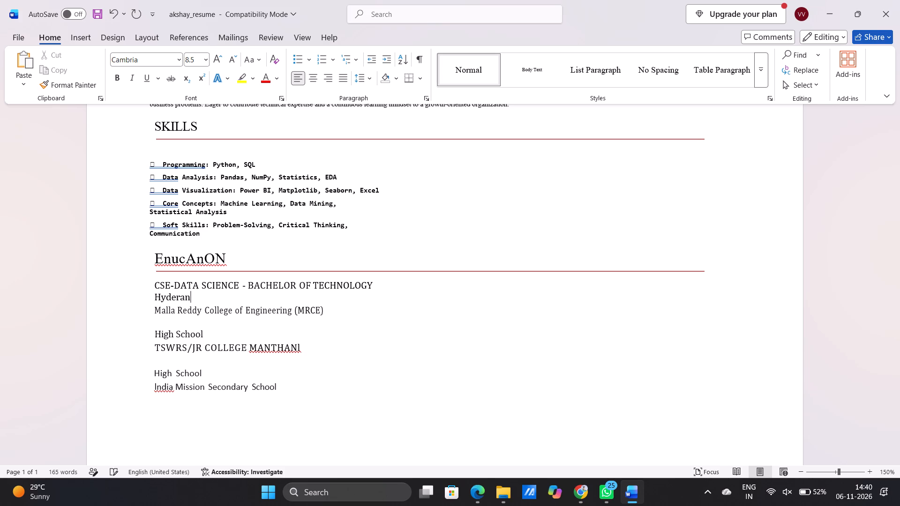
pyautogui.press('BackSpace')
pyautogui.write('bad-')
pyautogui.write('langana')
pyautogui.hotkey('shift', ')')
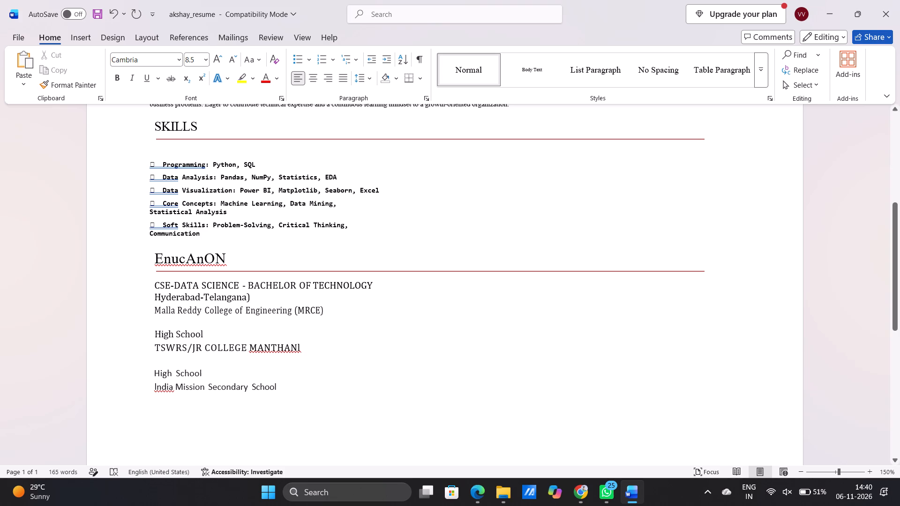
pyautogui.click(154, 298)
pyautogui.hotkey('shift', '(')
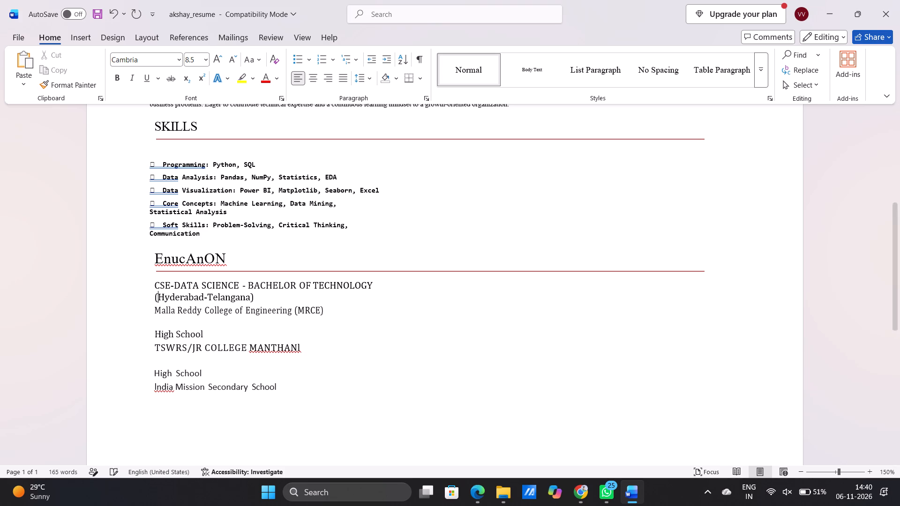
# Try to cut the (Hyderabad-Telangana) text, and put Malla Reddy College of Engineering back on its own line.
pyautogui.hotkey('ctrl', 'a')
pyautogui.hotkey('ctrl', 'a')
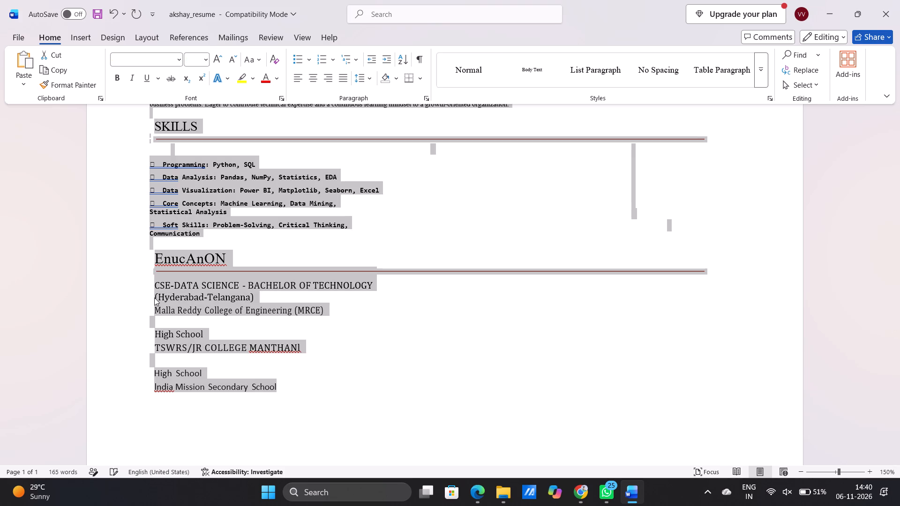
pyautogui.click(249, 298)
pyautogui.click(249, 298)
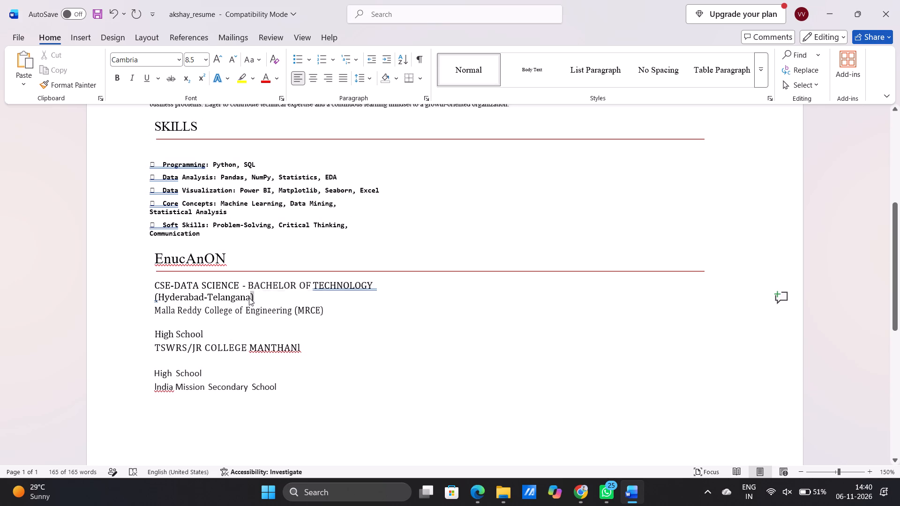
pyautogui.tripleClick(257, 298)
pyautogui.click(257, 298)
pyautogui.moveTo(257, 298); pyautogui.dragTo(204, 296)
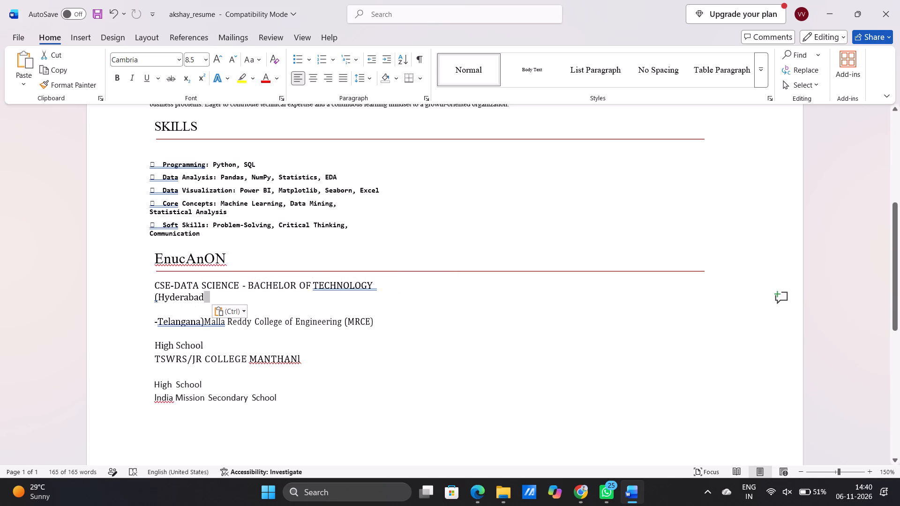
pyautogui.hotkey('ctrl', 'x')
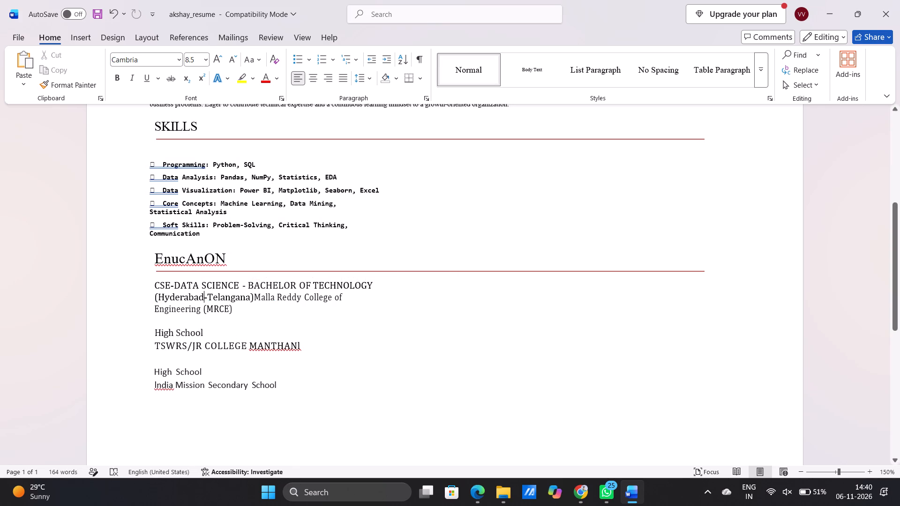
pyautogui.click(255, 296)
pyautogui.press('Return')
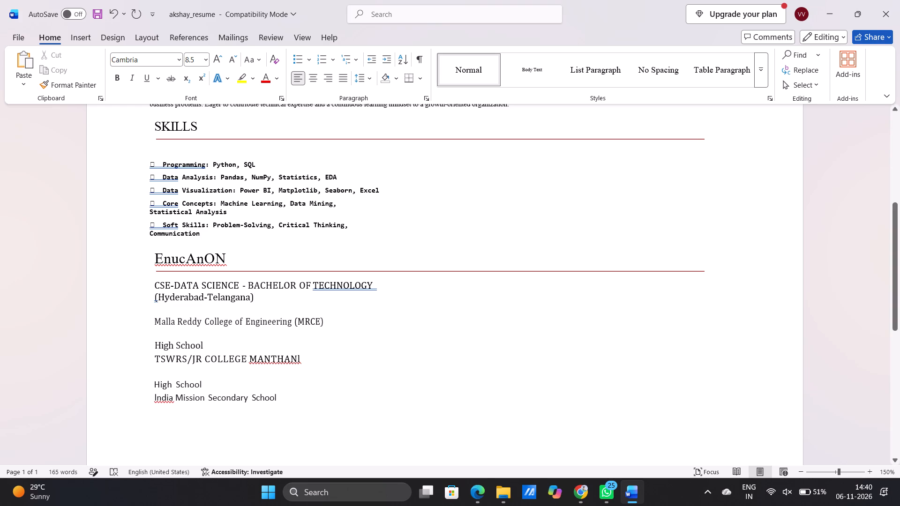
# Move (Hyderabad-Telangana) from beneath the degree title to the end of the Malla Reddy College of Engineering (MRCE) line.
pyautogui.moveTo(154, 295); pyautogui.dragTo(252, 298)
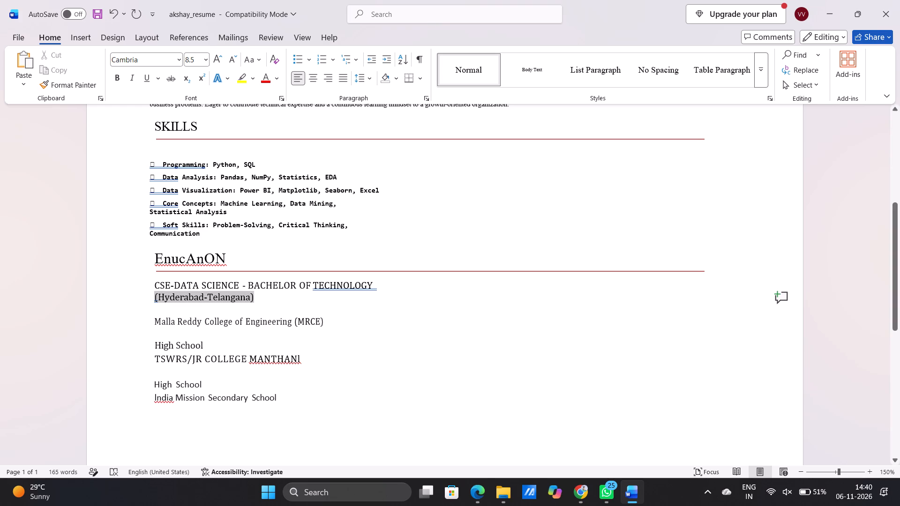
pyautogui.moveTo(252, 298); pyautogui.dragTo(256, 298)
pyautogui.hotkey('ctrl', 'x')
pyautogui.hotkey('ctrl', 'x')
pyautogui.click(334, 309)
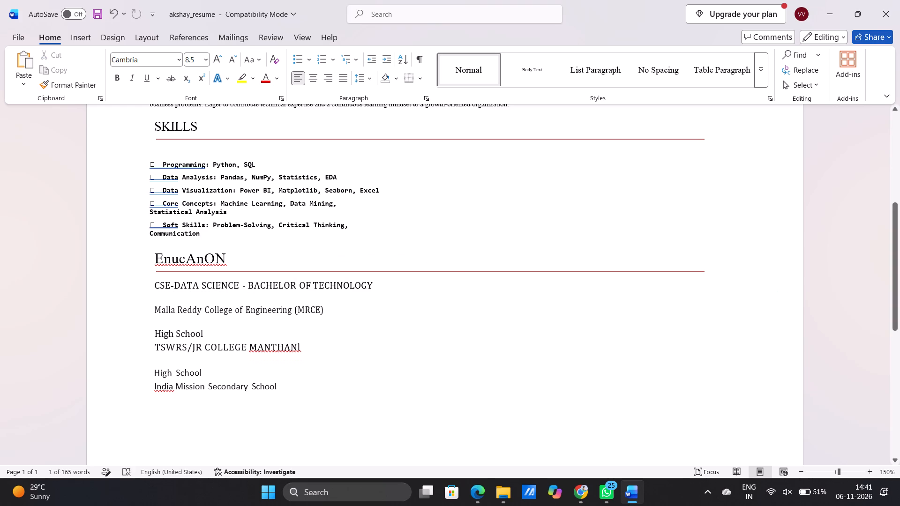
pyautogui.hotkey('ctrl', 'v')
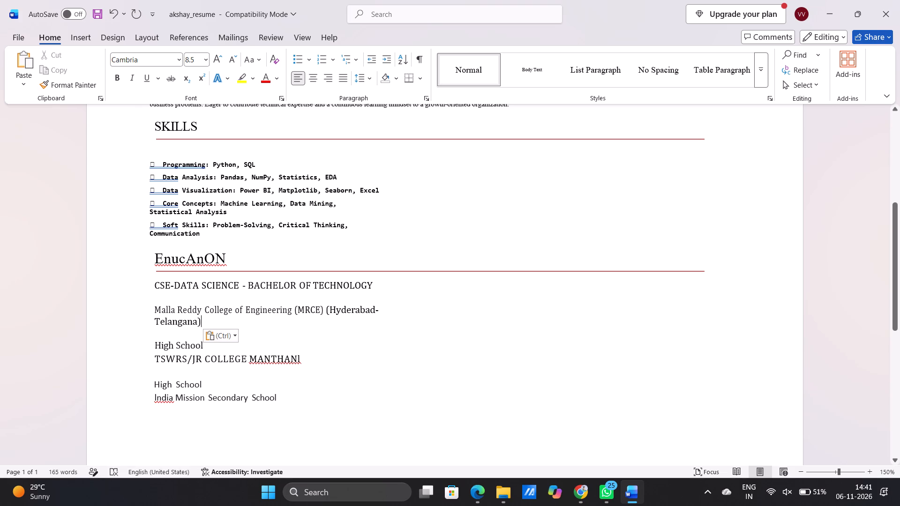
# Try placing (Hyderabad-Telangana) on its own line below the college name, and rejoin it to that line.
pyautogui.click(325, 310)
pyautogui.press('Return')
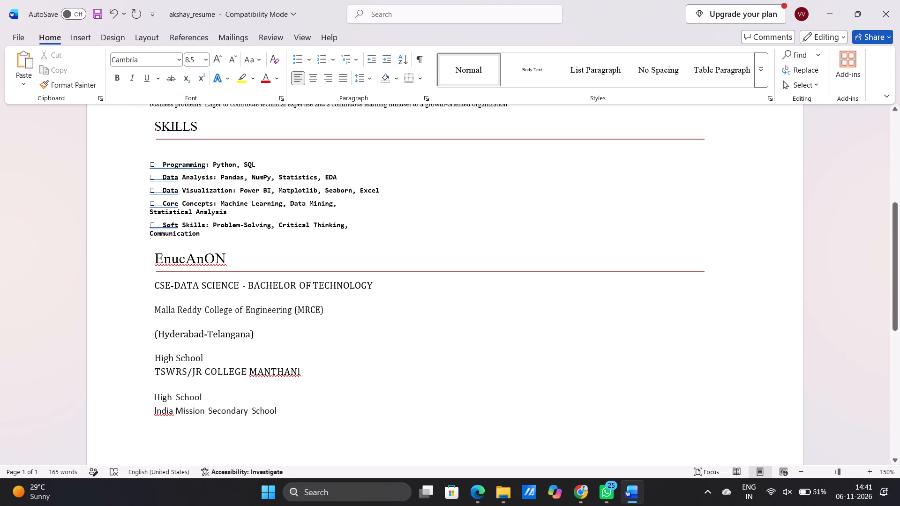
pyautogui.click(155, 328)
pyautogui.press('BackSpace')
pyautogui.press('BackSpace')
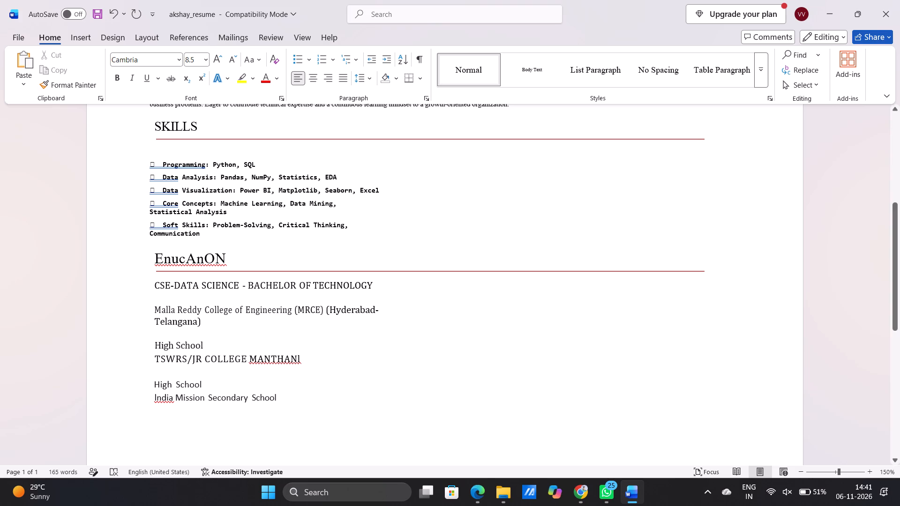
# Make the CSE-DATA SCIENCE - BACHELOR OF TECHNOLOGY degree title bold and try to rejoin its wrapped word to the first line.
pyautogui.doubleClick(154, 285)
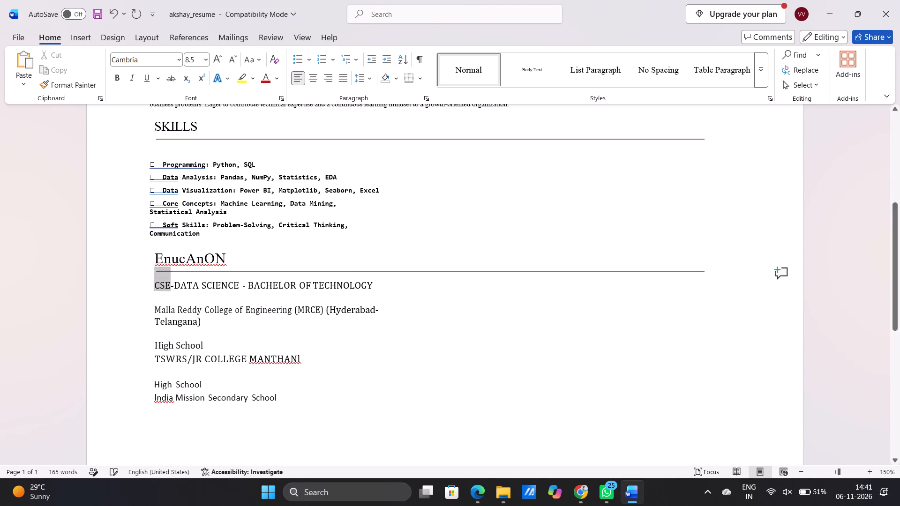
pyautogui.click(154, 285)
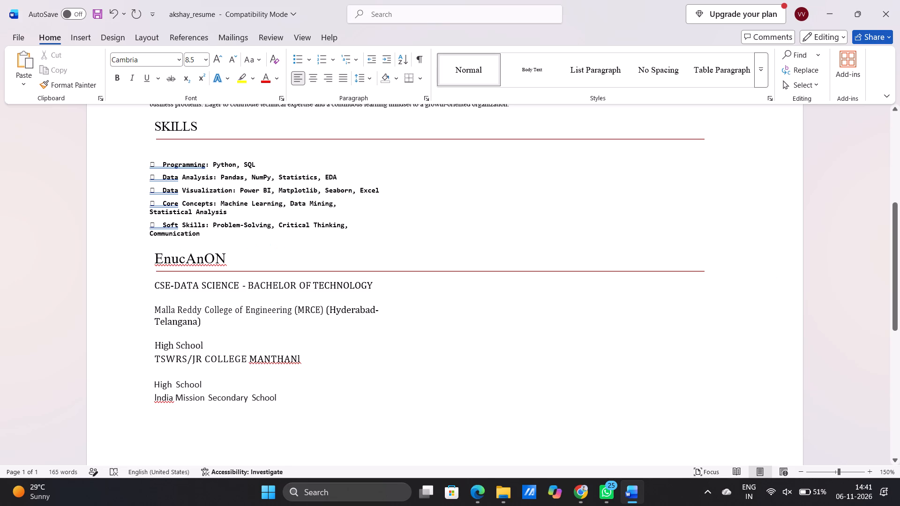
pyautogui.moveTo(379, 283); pyautogui.dragTo(221, 288)
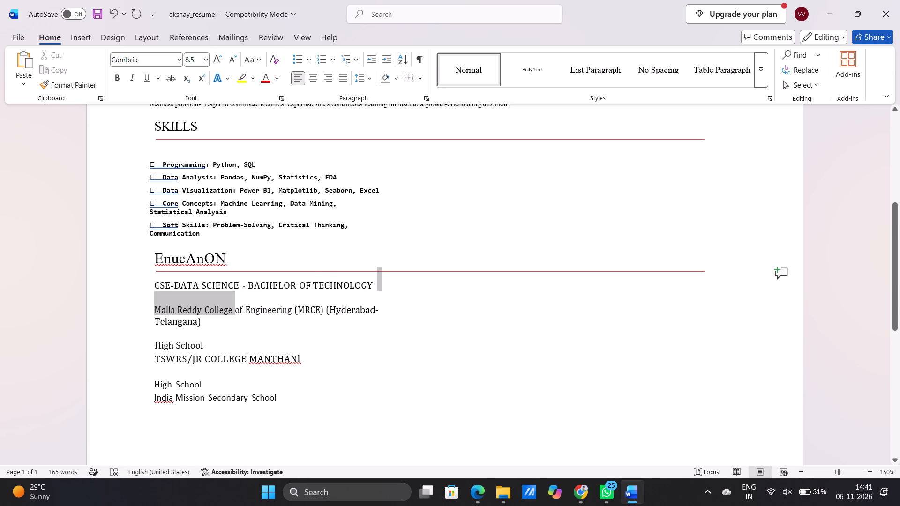
pyautogui.moveTo(221, 288); pyautogui.dragTo(158, 280)
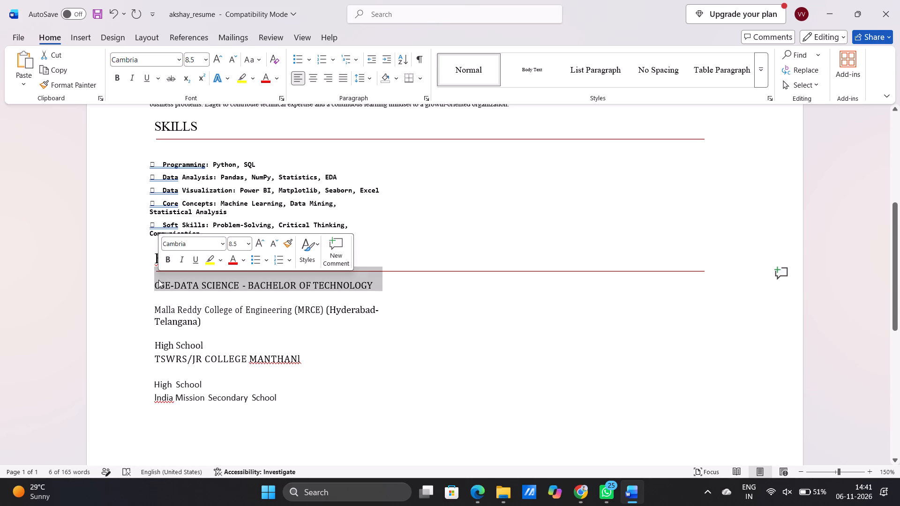
pyautogui.hotkey('ctrl', 'b')
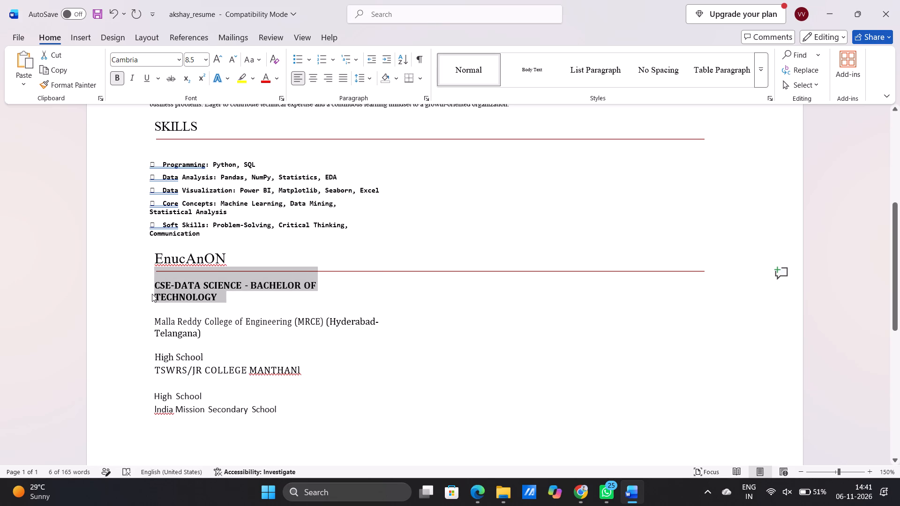
pyautogui.click(152, 293)
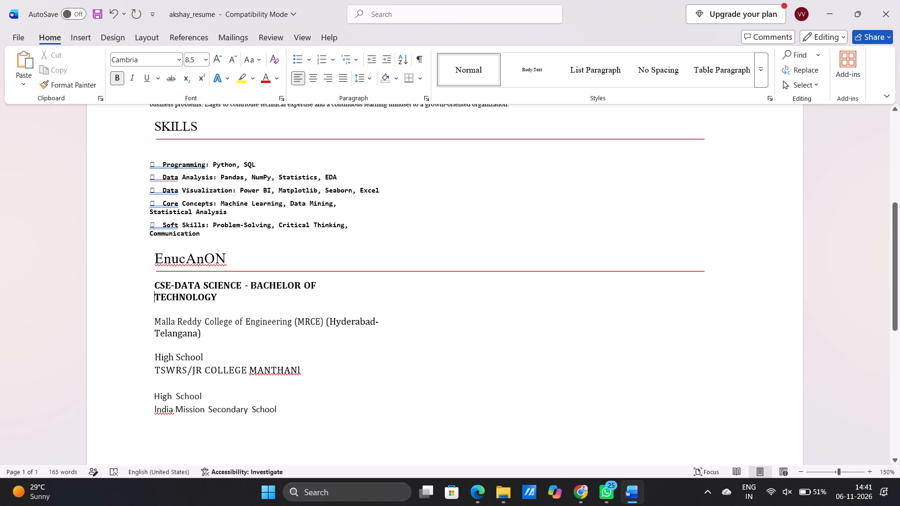
pyautogui.press('BackSpace')
pyautogui.press('space')
# Make all education entries below the degree title bold, from Malla Reddy College of Engineering through India Mission Secondary School.
pyautogui.click(279, 414)
pyautogui.moveTo(279, 414); pyautogui.dragTo(144, 318)
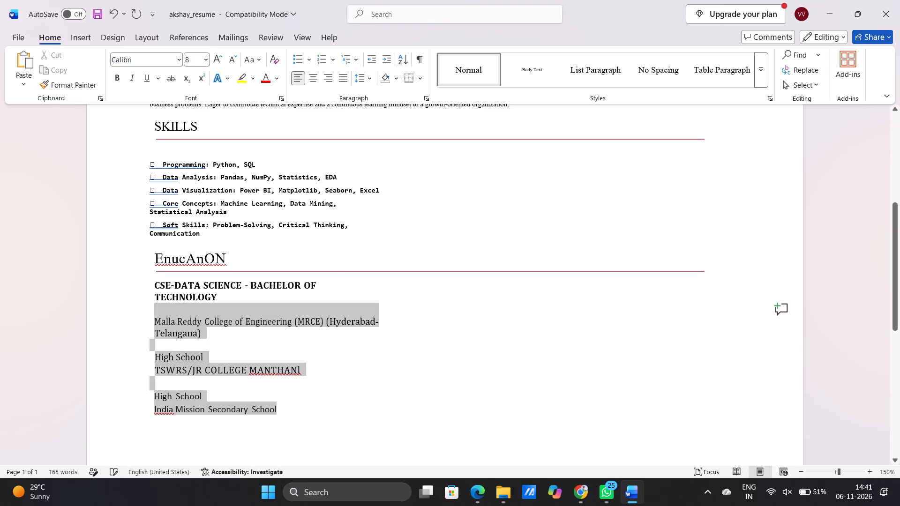
pyautogui.moveTo(144, 318); pyautogui.dragTo(144, 319)
pyautogui.hotkey('ctrl', 'b')
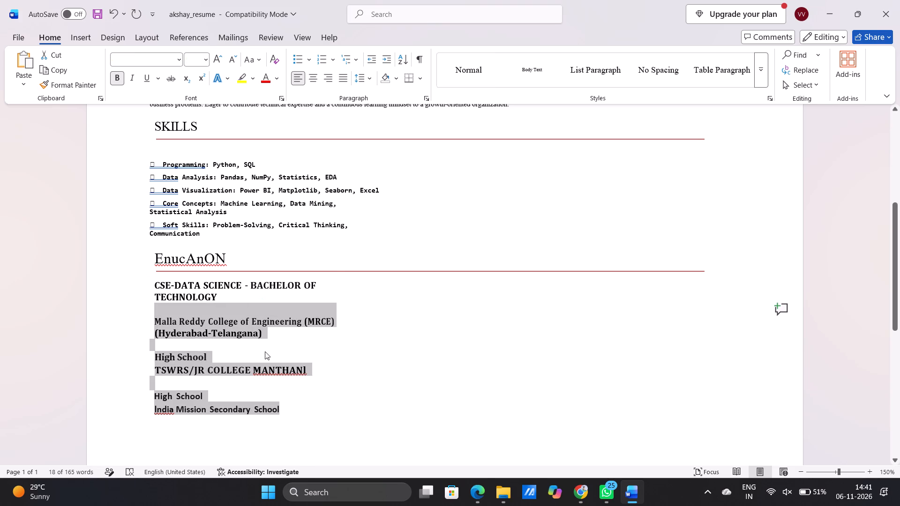
pyautogui.click(281, 337)
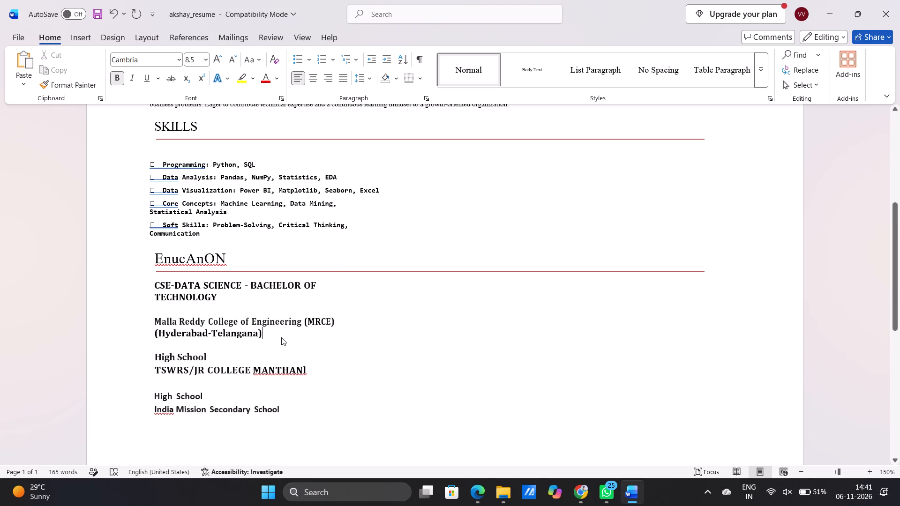
# Replace the misread EnucAnON section heading with EDUCATION.
pyautogui.click(225, 258)
pyautogui.press('BackSpace')
pyautogui.press('BackSpace')
pyautogui.press('BackSpace')
pyautogui.press('BackSpace')
pyautogui.press('BackSpace')
pyautogui.press('BackSpace')
pyautogui.press('BackSpace')
pyautogui.press('BackSpace')
pyautogui.press('BackSpace')
pyautogui.press('BackSpace')
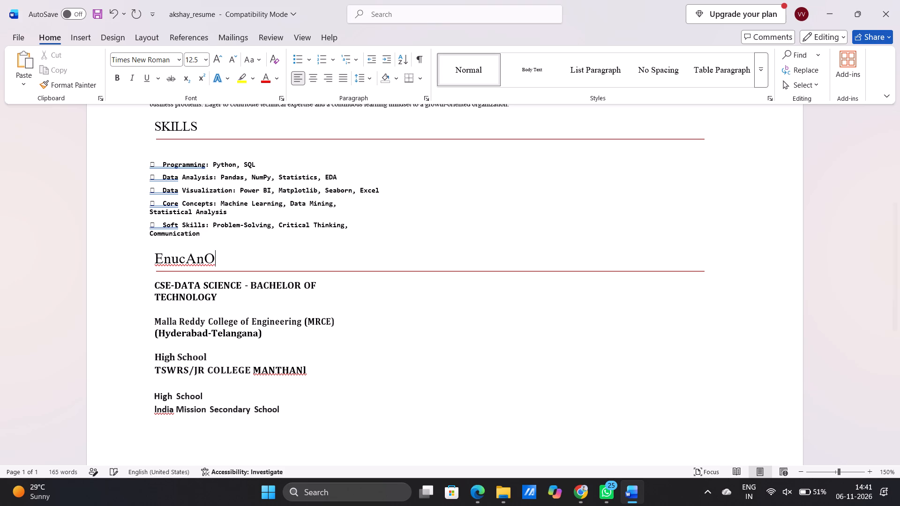
pyautogui.press('Return')
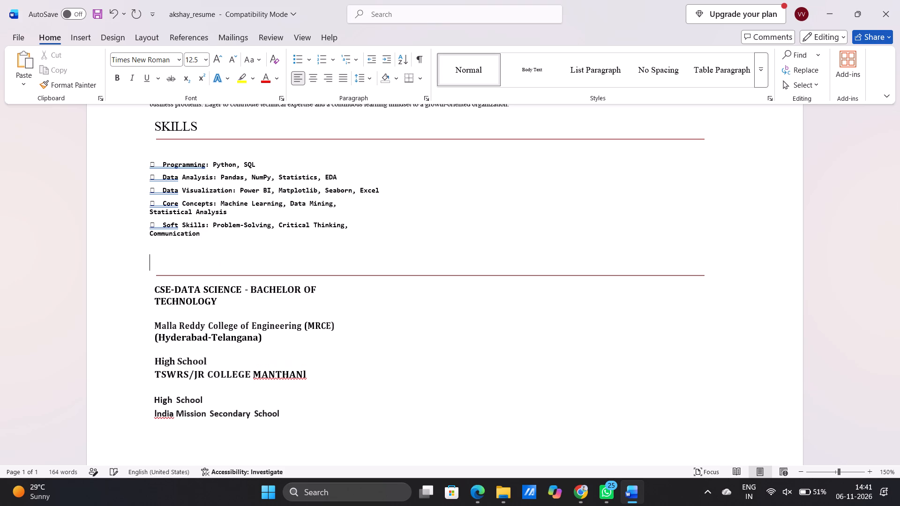
pyautogui.write('EDUCATION')
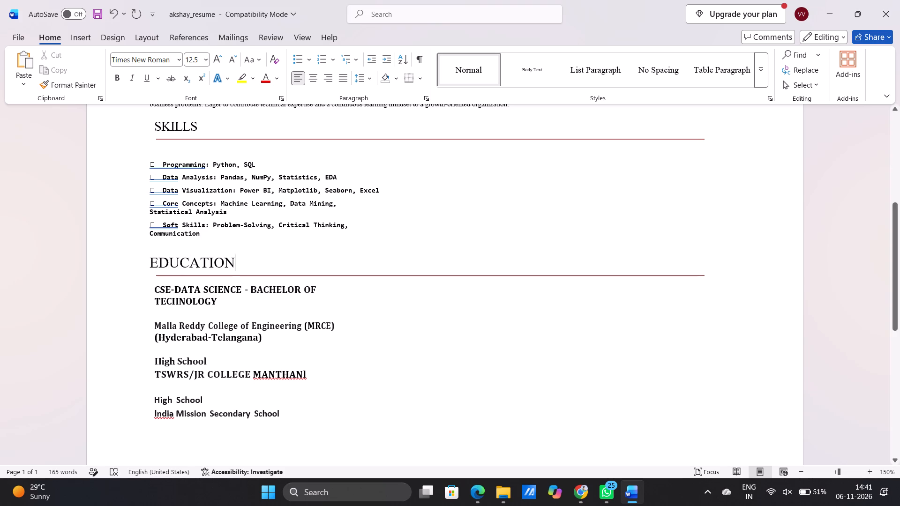
# Remove the broken bullet symbols before the Programming, Data Analysis and Data Visualization skill lines, keeping each on its own line.
pyautogui.click(157, 164)
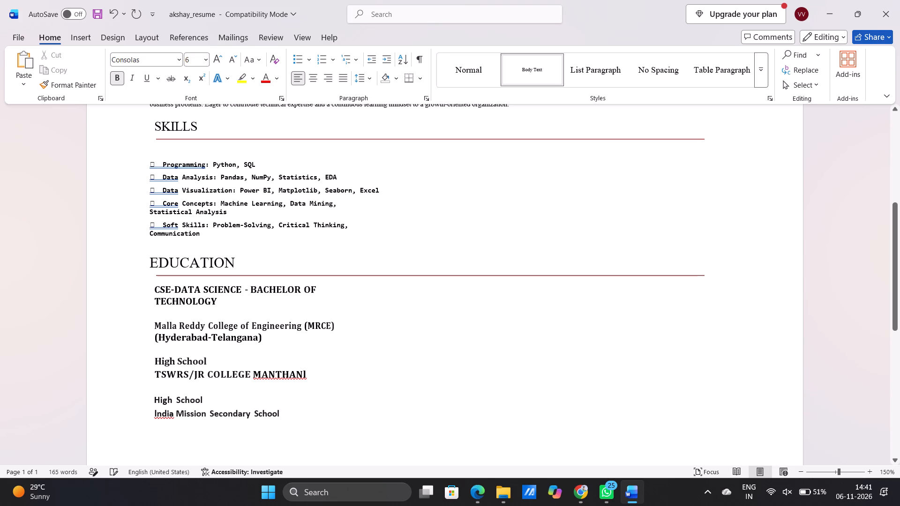
pyautogui.press('BackSpace')
pyautogui.press('BackSpace')
pyautogui.press('Down')
pyautogui.press('Right')
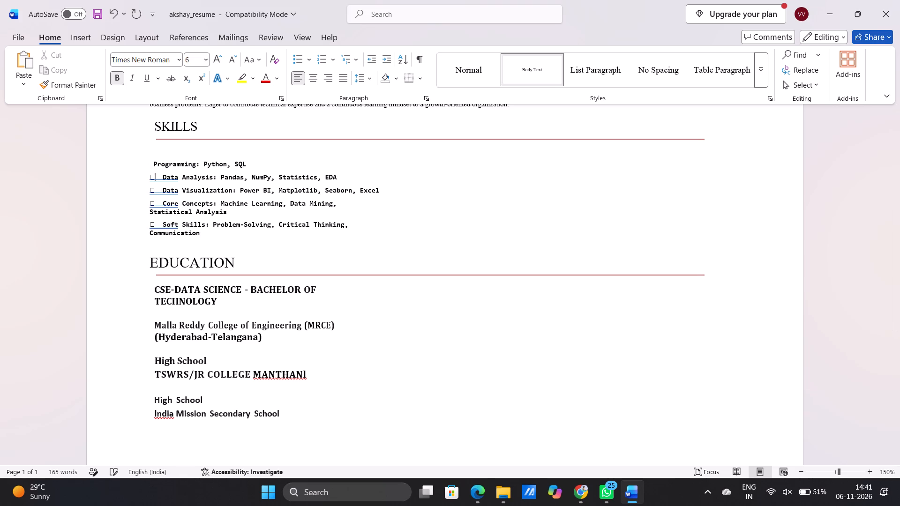
pyautogui.press('BackSpace')
pyautogui.press('BackSpace')
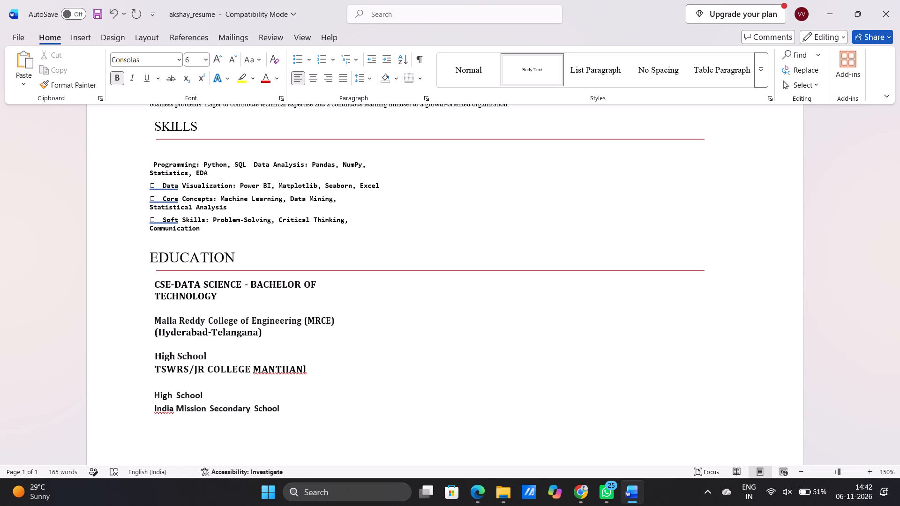
pyautogui.hotkey('ctrl', 'z')
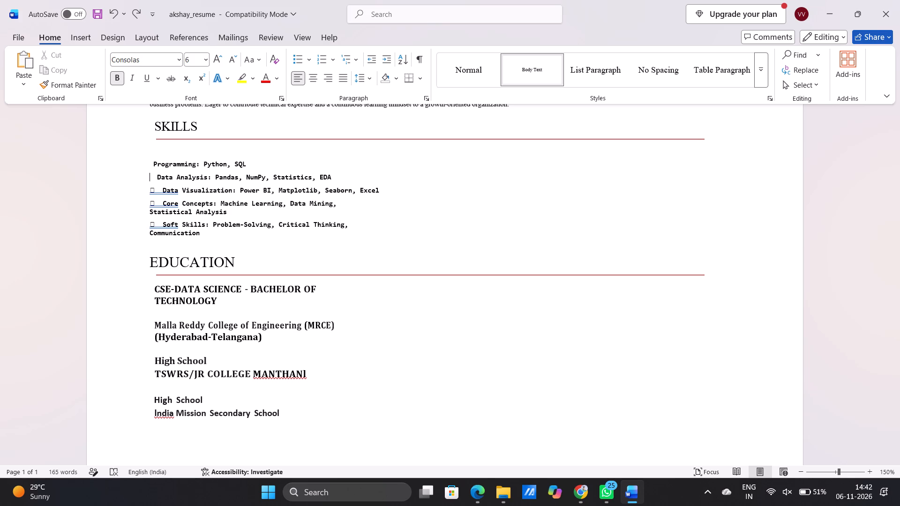
pyautogui.click(159, 193)
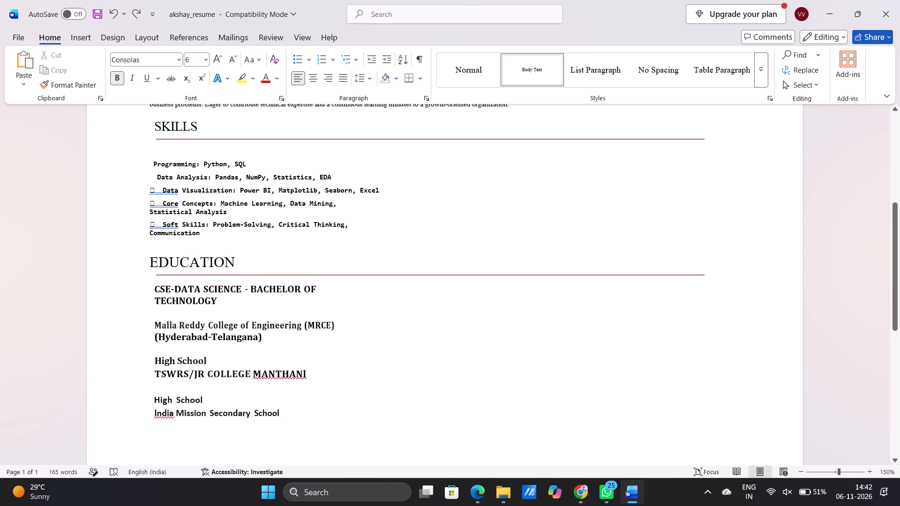
pyautogui.press('BackSpace')
pyautogui.press('BackSpace')
# Remove the broken bullet symbols before the Core Concepts and Soft Skills lines, keeping each on its own line.
pyautogui.click(165, 202)
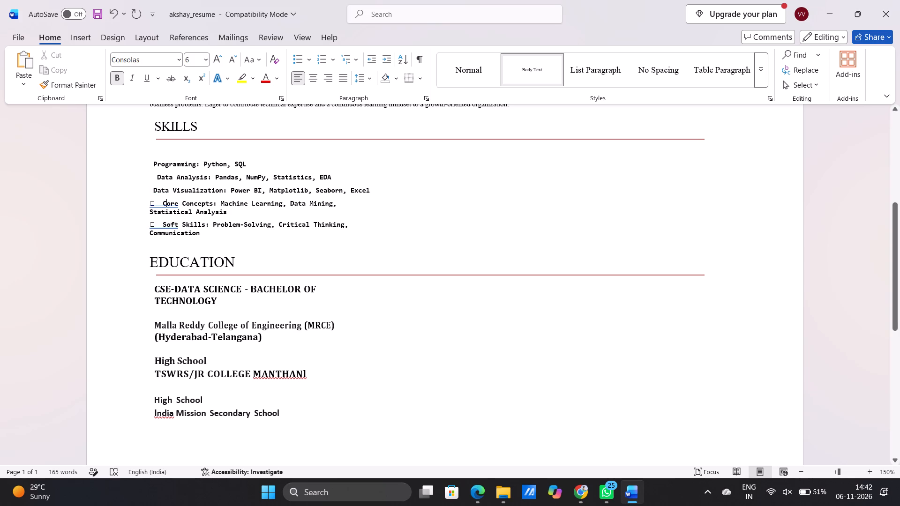
pyautogui.click(161, 204)
pyautogui.press('BackSpace')
pyautogui.press('BackSpace')
pyautogui.press('BackSpace')
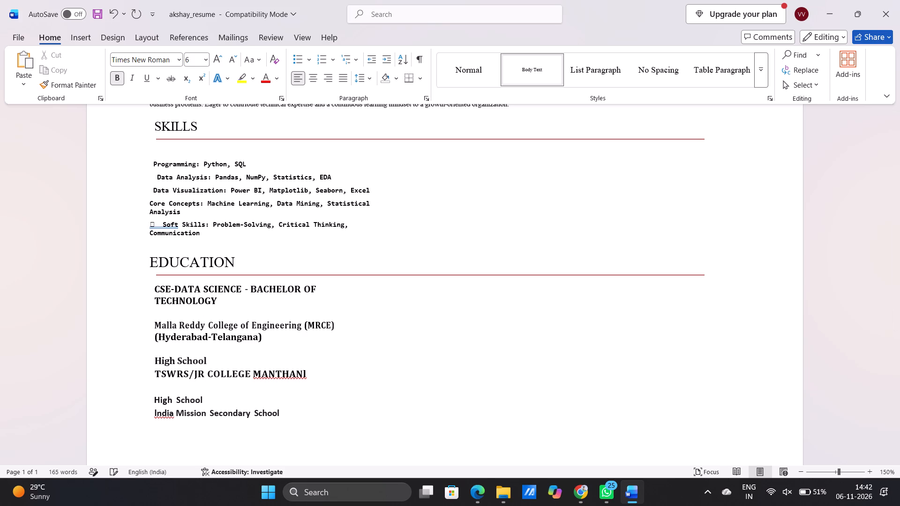
pyautogui.hotkey('ctrl', 'z')
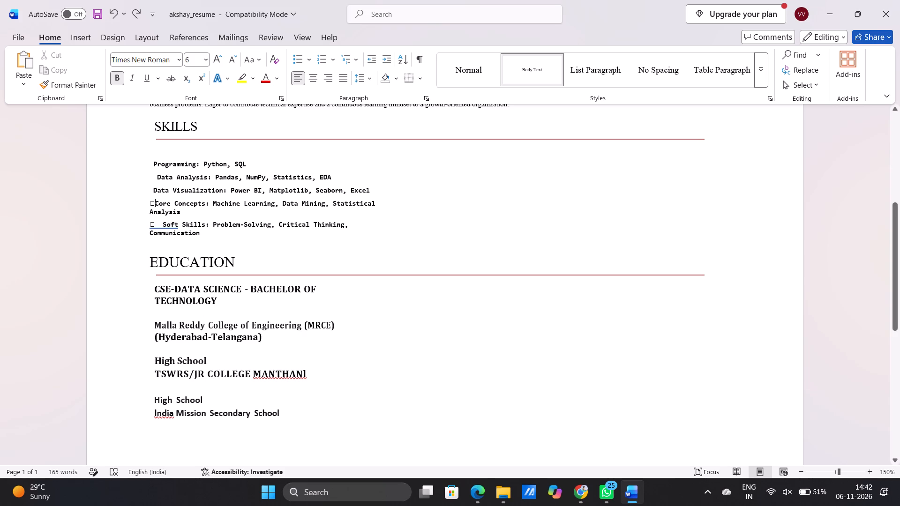
pyautogui.press('BackSpace')
pyautogui.click(160, 223)
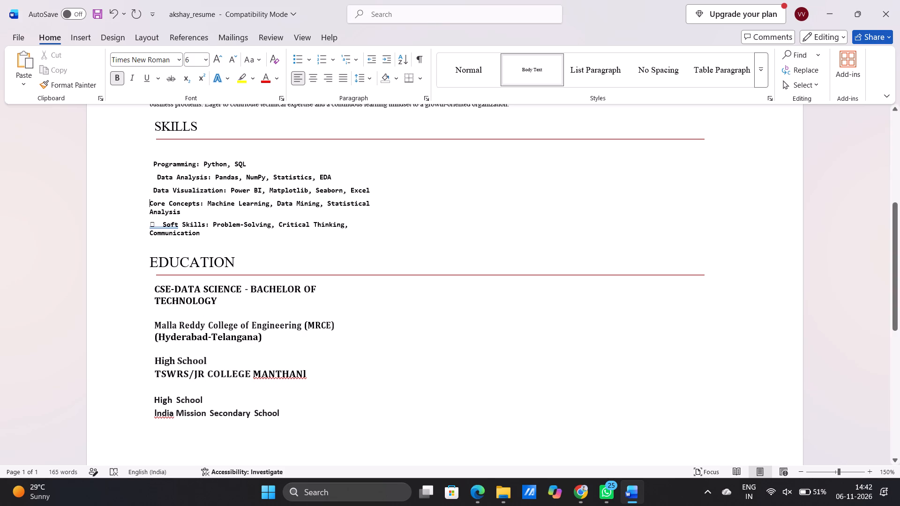
pyautogui.press('BackSpace')
pyautogui.press('BackSpace')
pyautogui.press('BackSpace')
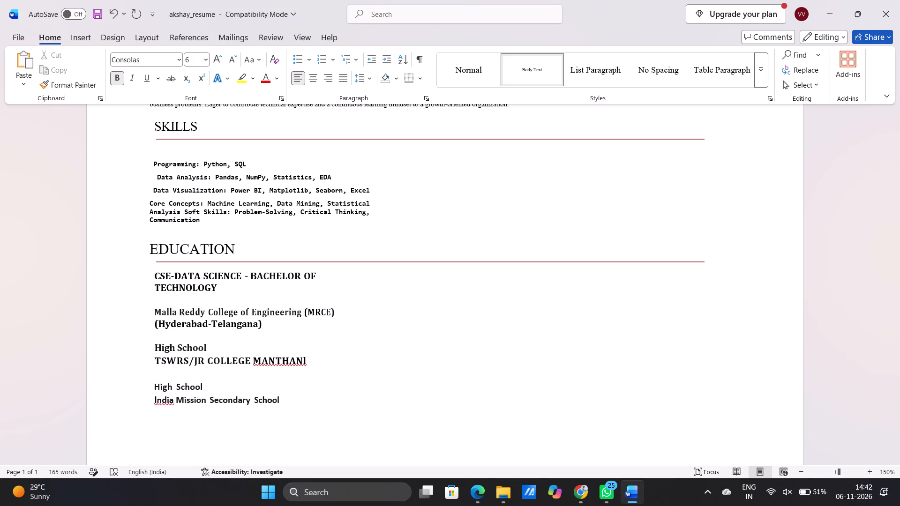
pyautogui.hotkey('ctrl', 'z')
# Change the font of all five skill lines to Cambria (Headings).
pyautogui.moveTo(205, 234); pyautogui.dragTo(195, 222)
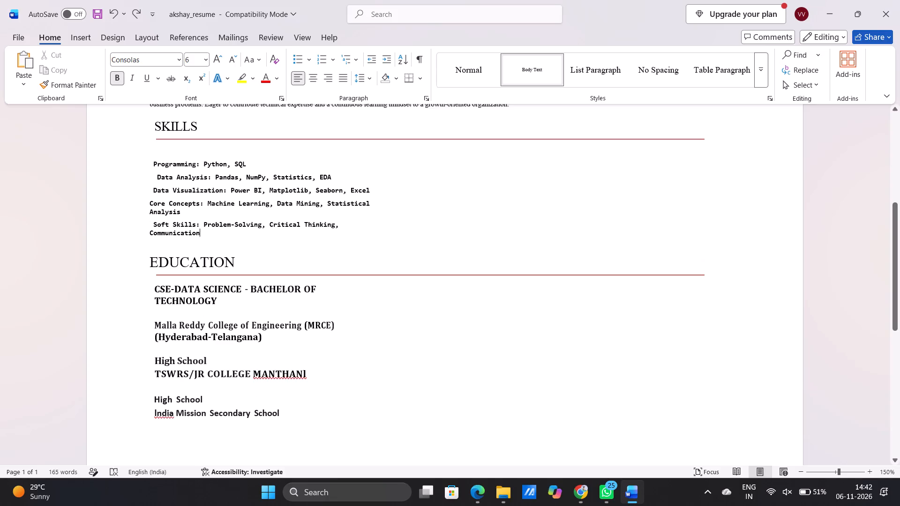
pyautogui.moveTo(195, 222); pyautogui.dragTo(151, 166)
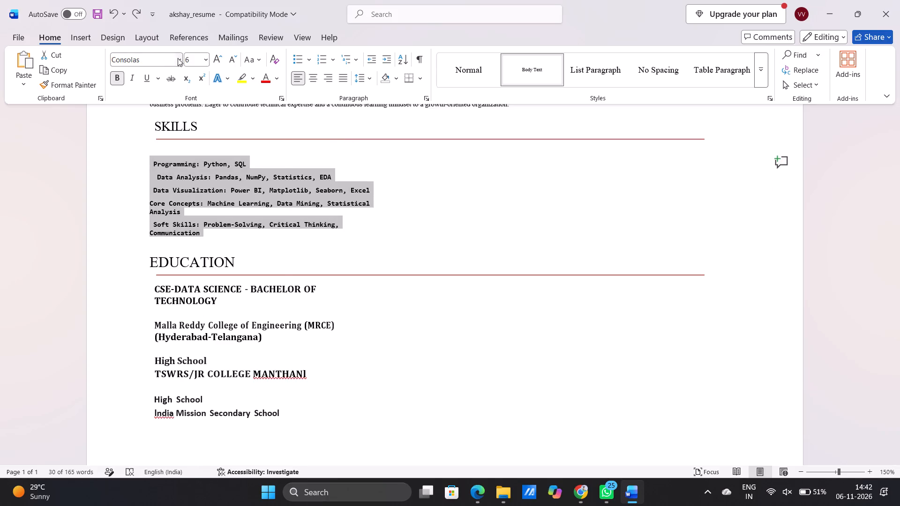
pyautogui.click(180, 59)
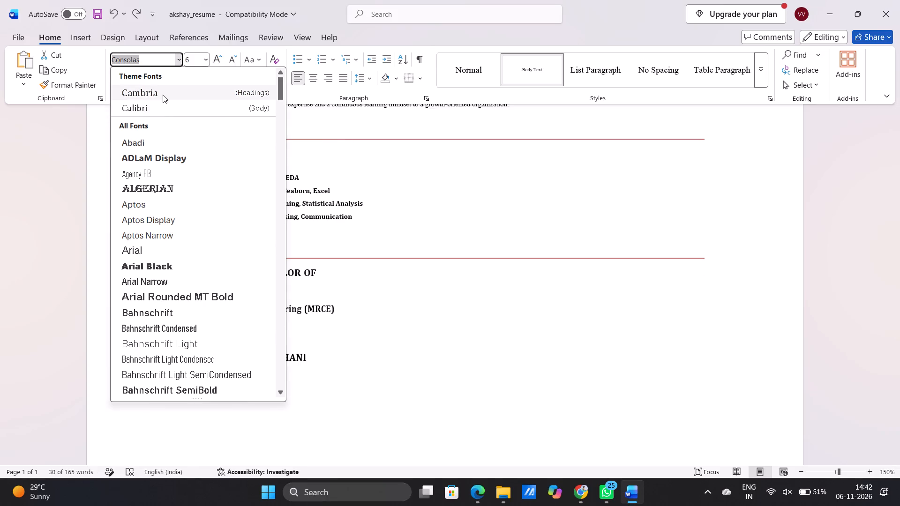
pyautogui.click(163, 95)
pyautogui.click(357, 277)
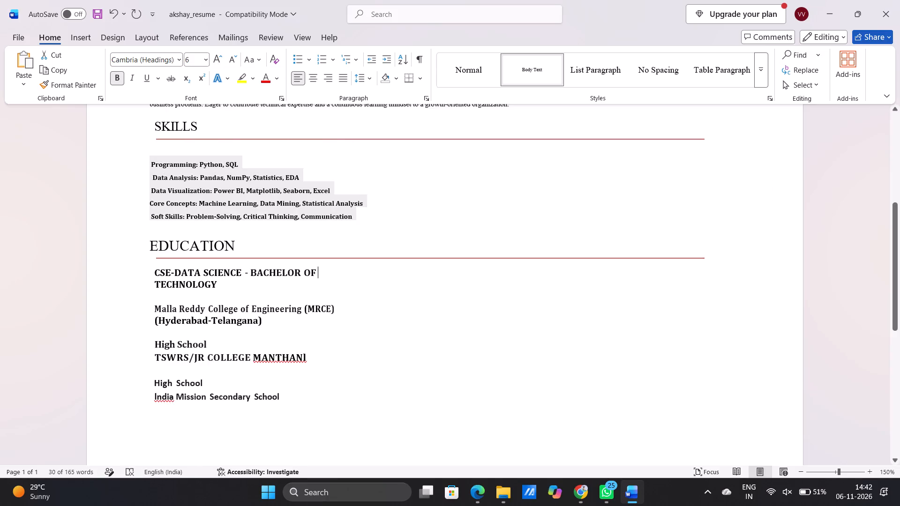
# Review the layout of the whole resume, from the name header to the end of the Education section.
pyautogui.scroll(1, 357, 277)
pyautogui.scroll(-1, 357, 277)
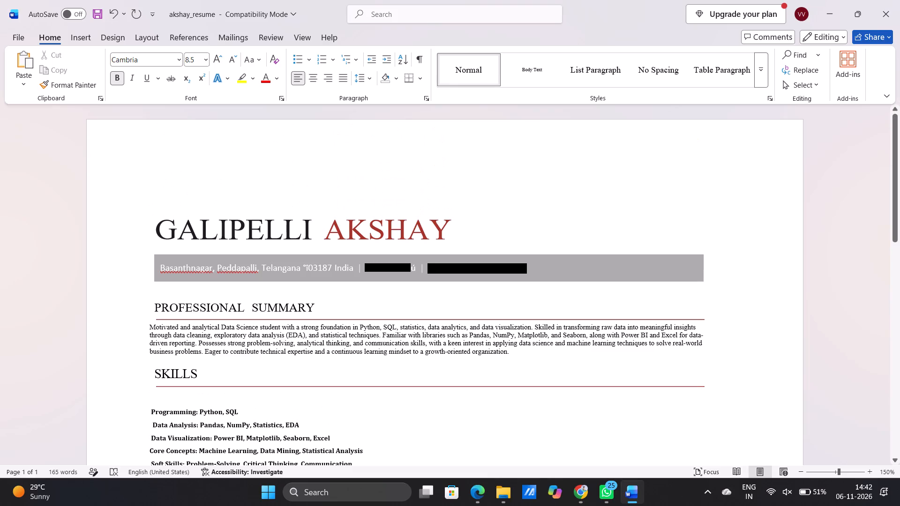
pyautogui.scroll(-1, 418, 242)
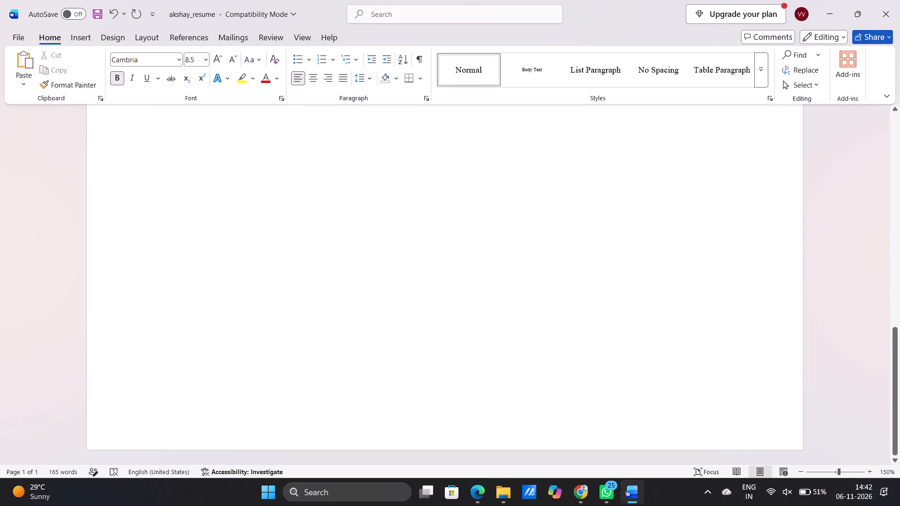
pyautogui.scroll(5, 418, 242)
pyautogui.scroll(-1, 418, 242)
pyautogui.scroll(1, 418, 242)
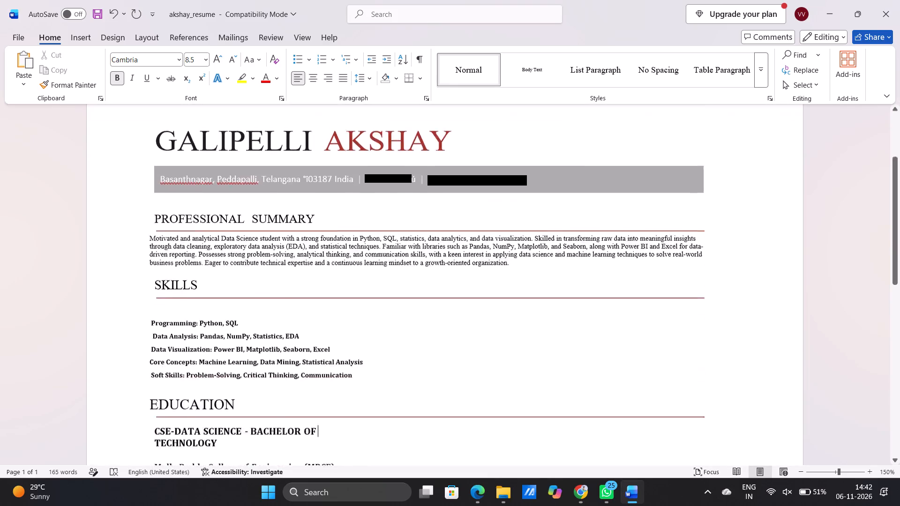
pyautogui.scroll(1, 418, 242)
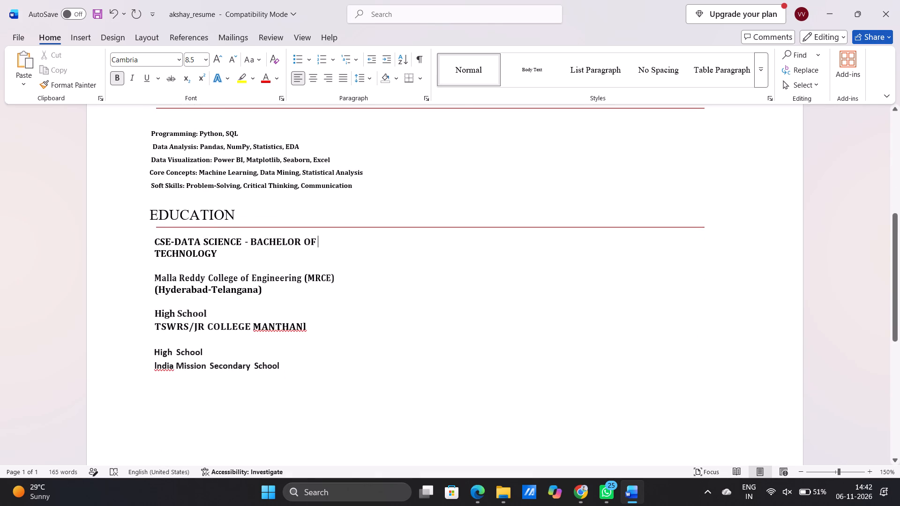
# Remove the bold formatting from the India Mission Secondary School line.
pyautogui.moveTo(283, 368); pyautogui.dragTo(153, 372)
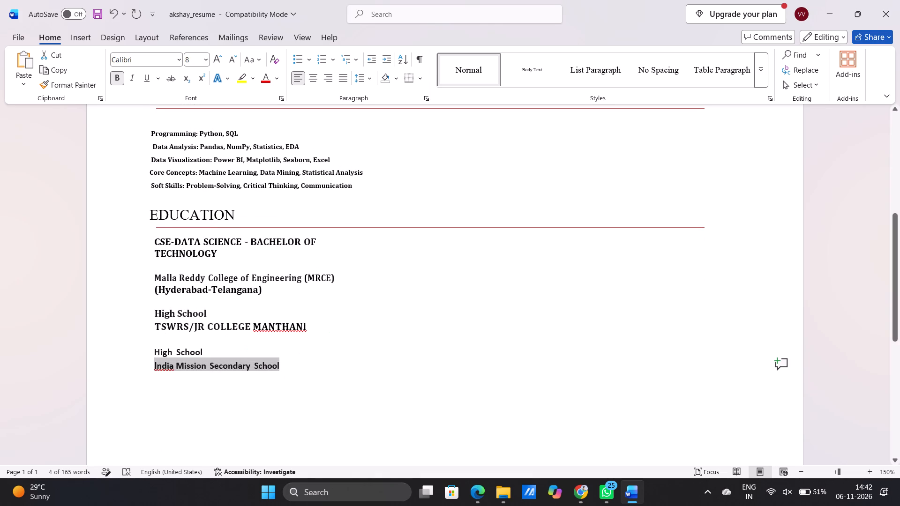
pyautogui.click(120, 81)
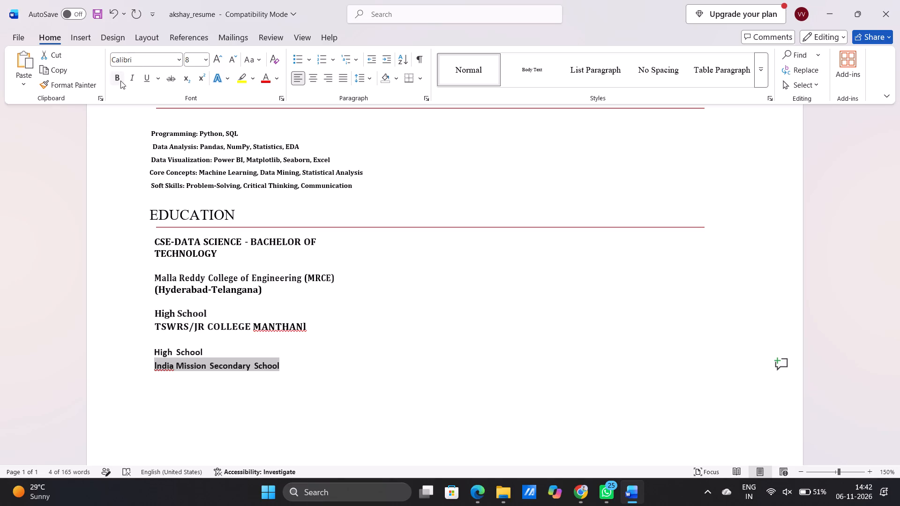
# Reapply bold formatting to the India Mission Secondary School line in the Education section.
pyautogui.click(120, 81)
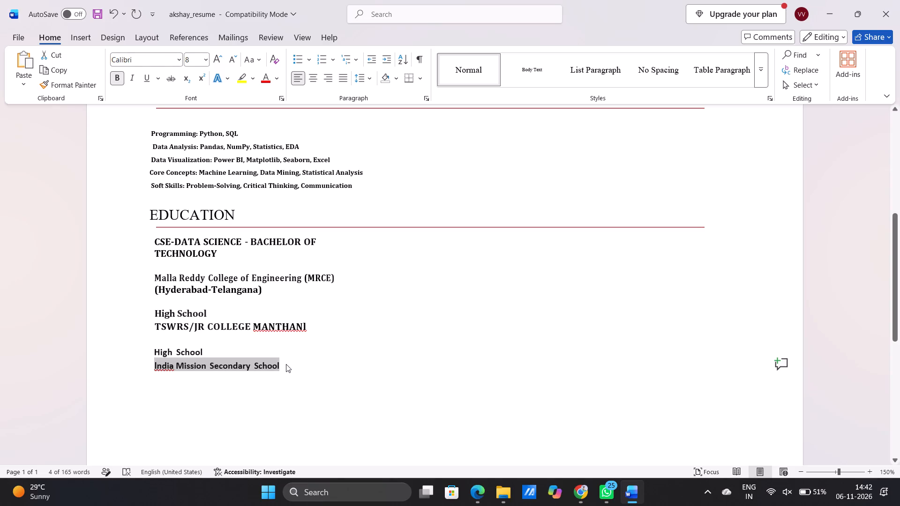
pyautogui.click(286, 364)
# Print the whole resume with Microsoft Print to PDF, saving it in Downloads as Akshay_resume_DS.
pyautogui.keyDown('ctrl'); pyautogui.scroll(-4, 286, 364); pyautogui.keyUp('ctrl')
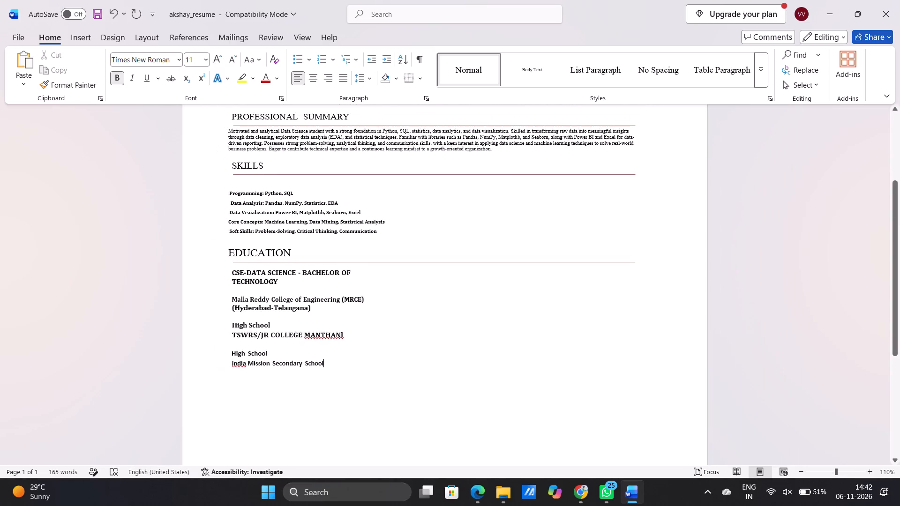
pyautogui.scroll(1, 286, 364)
pyautogui.scroll(-1, 286, 364)
pyautogui.scroll(1, 286, 364)
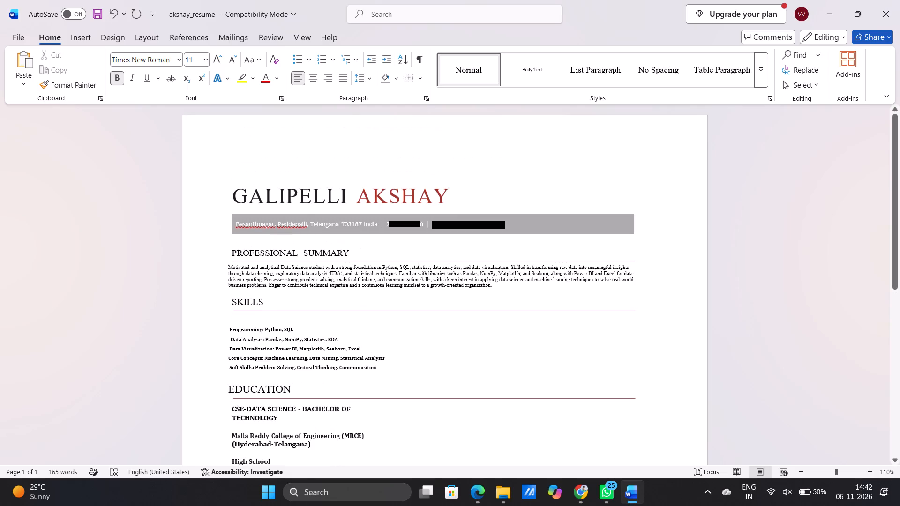
pyautogui.hotkey('ctrl', 'p')
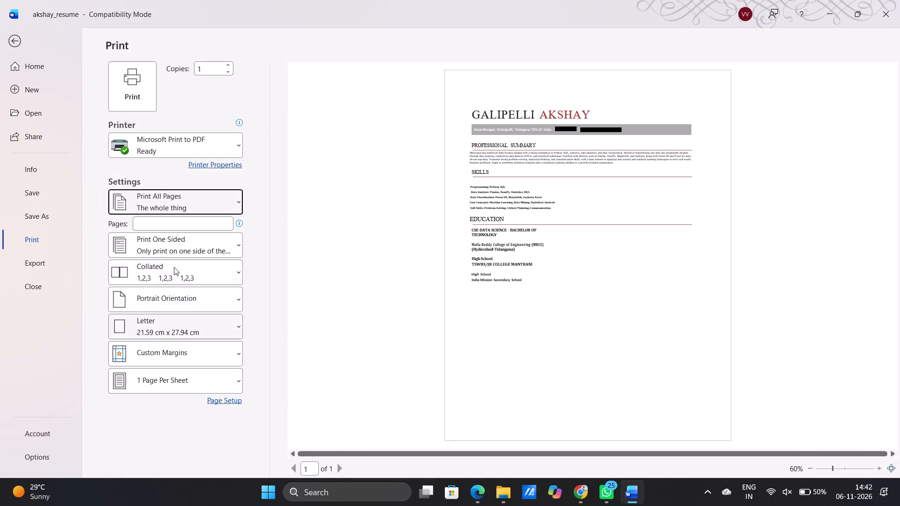
pyautogui.click(135, 104)
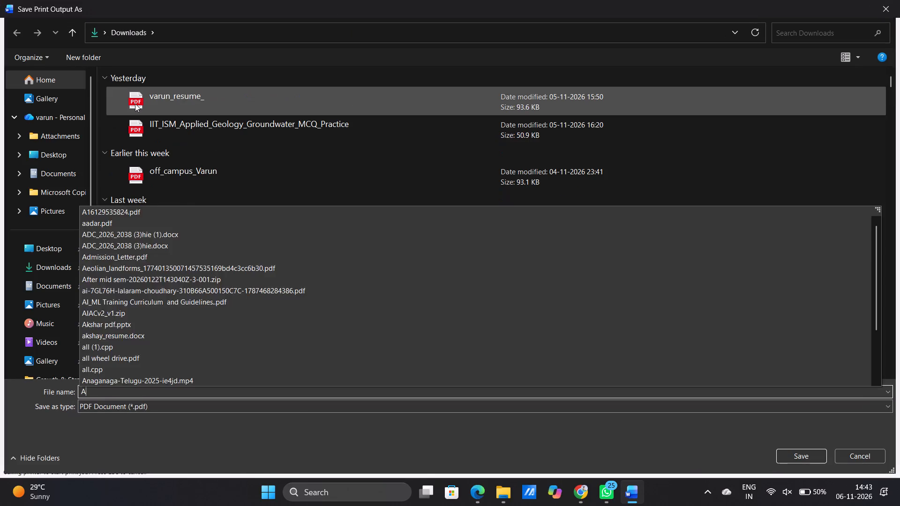
pyautogui.write('shay')
pyautogui.write('_reusme')
pyautogui.press('BackSpace')
pyautogui.press('BackSpace')
pyautogui.press('BackSpace')
pyautogui.press('BackSpace')
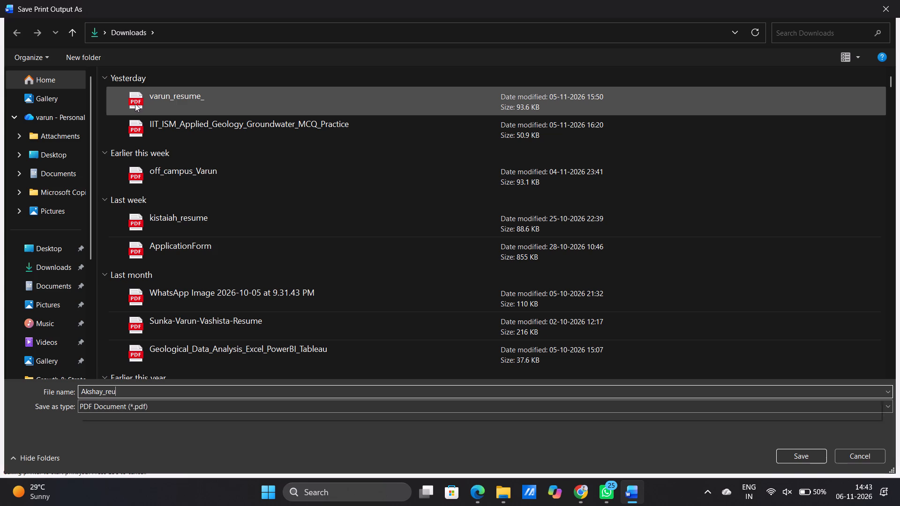
pyautogui.write('sume_')
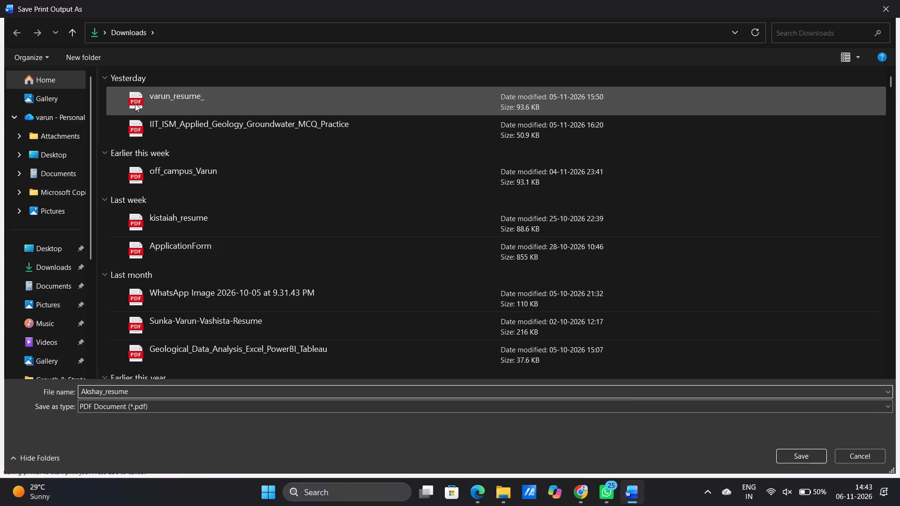
pyautogui.press('s')
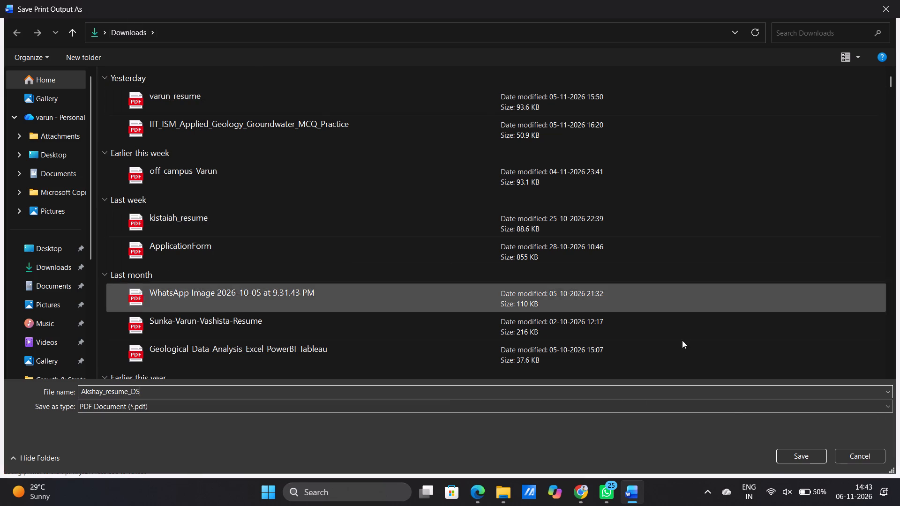
pyautogui.click(809, 457)
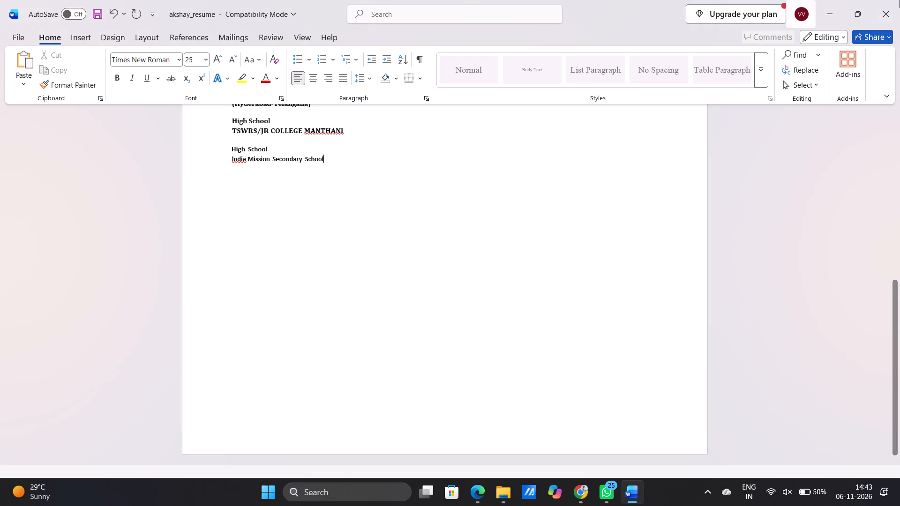
# Minimise the Word resume and return to the ChatGPT Data Science Summary conversation in the browser.
pyautogui.click(816, 13)
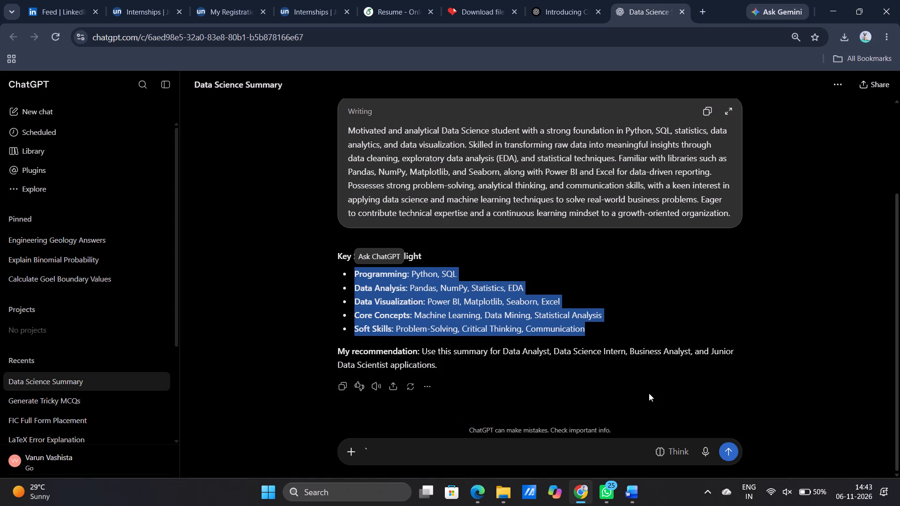